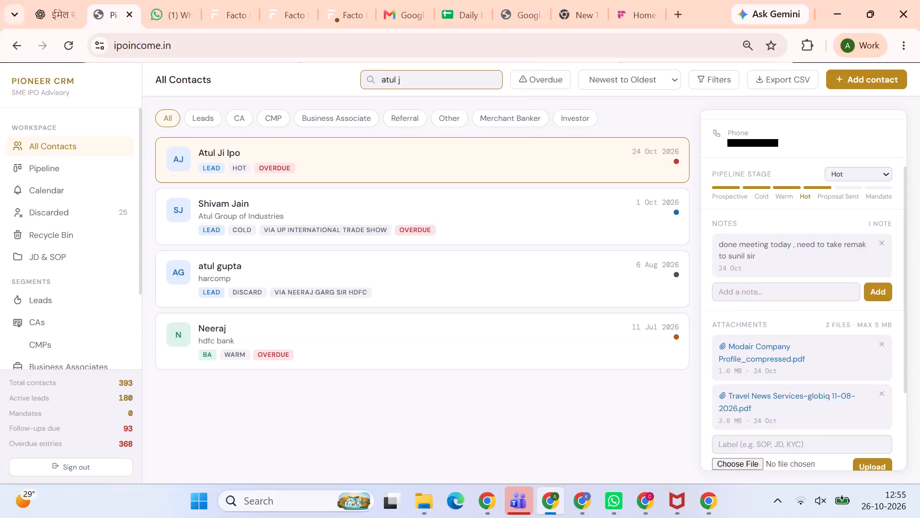
key(BackSpace)
key(BackSpace)
key(BackSpace)
key(BackSpace)
key(BackSpace)
key(BackSpace)
key(BackSpace)
key(BackSpace)
key(BackSpace)
key(BackSpace)
key(BackSpace)
key(BackSpace)
key(BackSpace)
key(BackSpace)
key(BackSpace)
key(BackSpace)
key(BackSpace)
key(BackSpace)
key(BackSpace)
key(BackSpace)
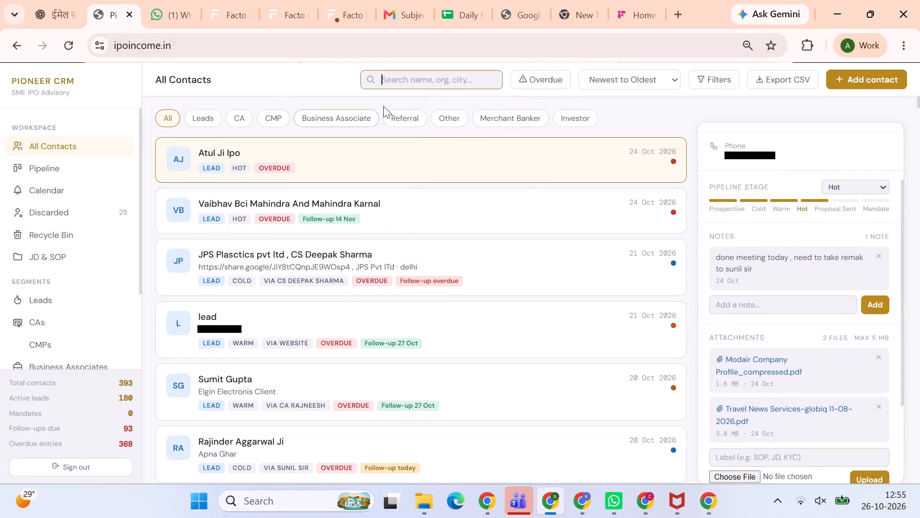
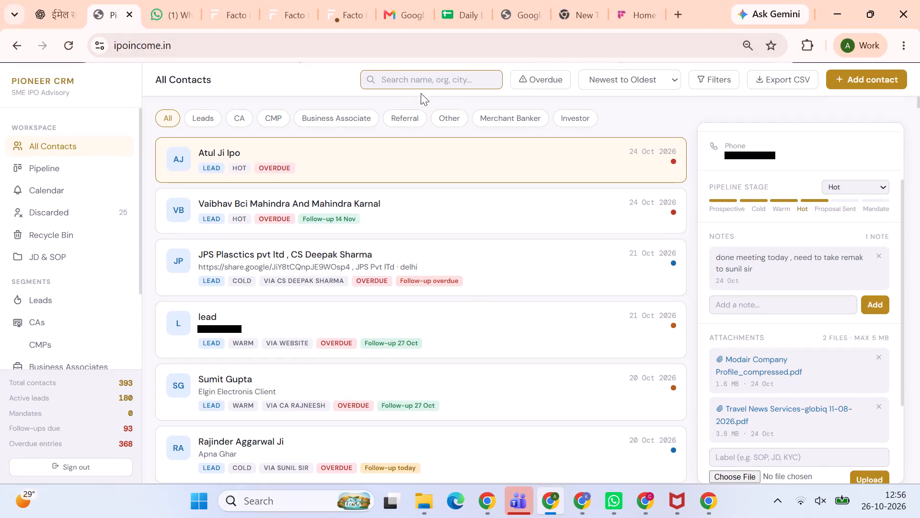
Search the contact list for the first name "ashish" plus the opening letters of the surname.
click(425, 85)
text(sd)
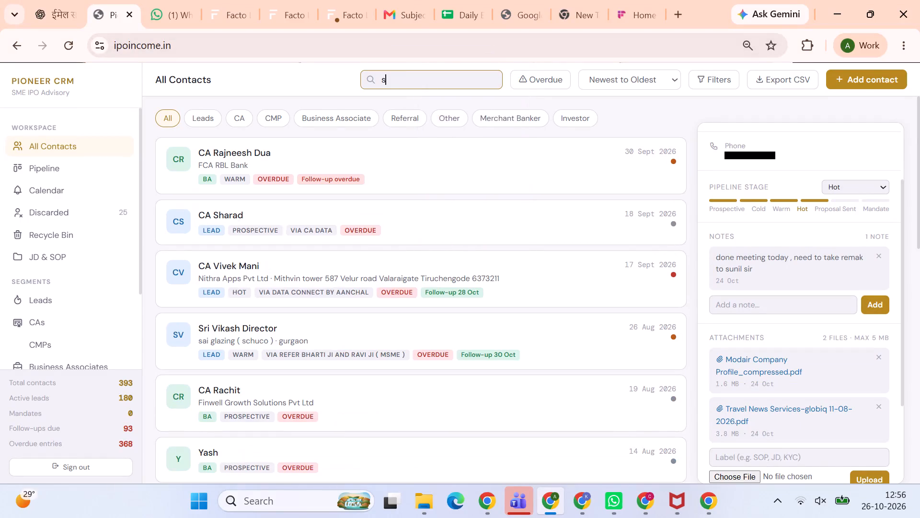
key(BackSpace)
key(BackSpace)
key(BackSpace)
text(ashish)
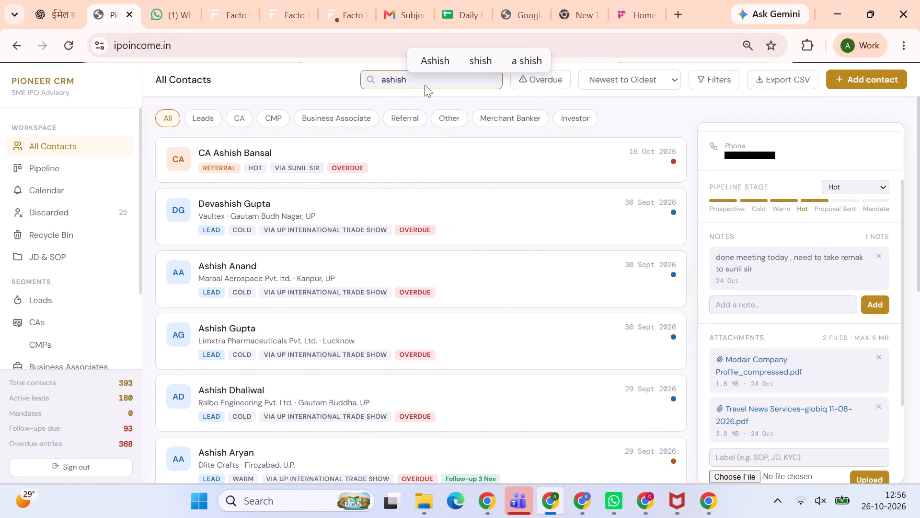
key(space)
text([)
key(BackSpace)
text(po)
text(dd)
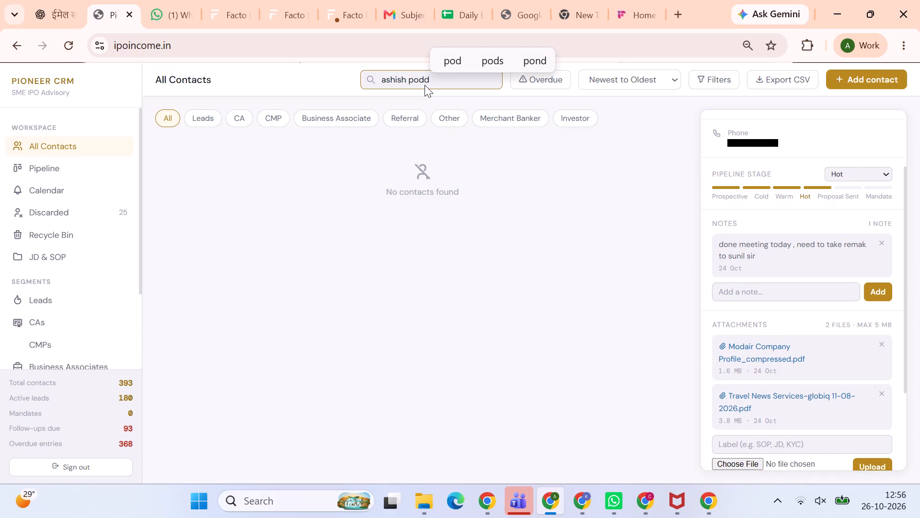
Replace the contact search text with "goodr" to look up the Goodrich Cereals lead.
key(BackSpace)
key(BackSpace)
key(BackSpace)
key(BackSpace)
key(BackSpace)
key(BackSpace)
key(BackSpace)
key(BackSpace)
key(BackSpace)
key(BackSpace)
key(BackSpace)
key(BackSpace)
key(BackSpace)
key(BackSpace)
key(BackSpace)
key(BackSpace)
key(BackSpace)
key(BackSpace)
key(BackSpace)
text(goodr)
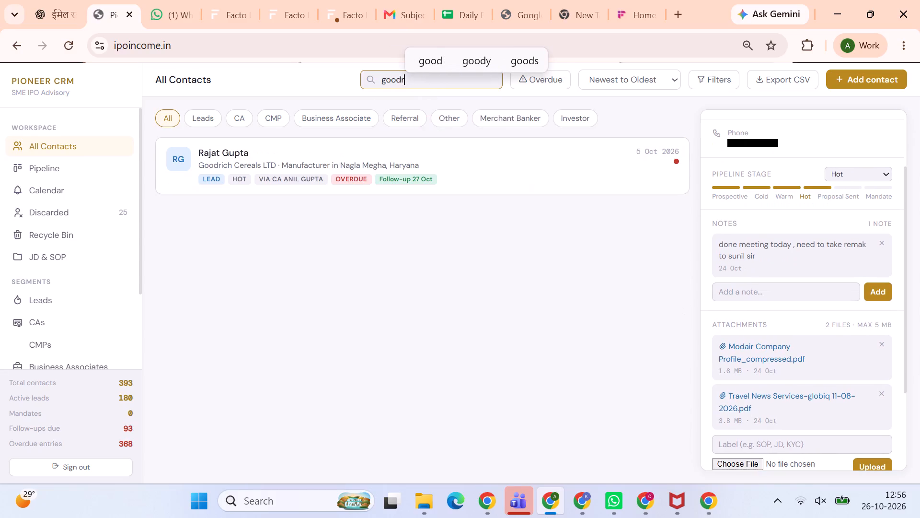
Open the Goodrich Cereals LTD lead and review its meeting notes and attachments.
click(526, 161)
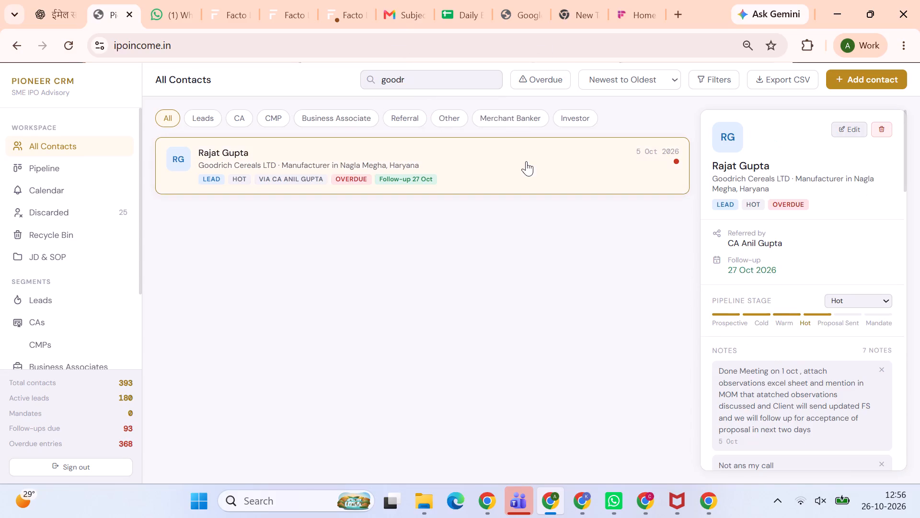
scroll(808, 250, down, 2)
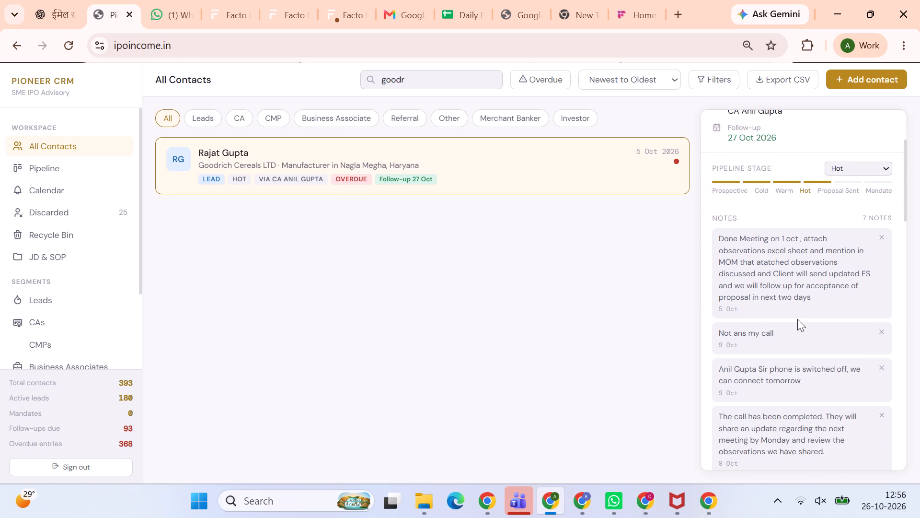
scroll(797, 319, down, 5)
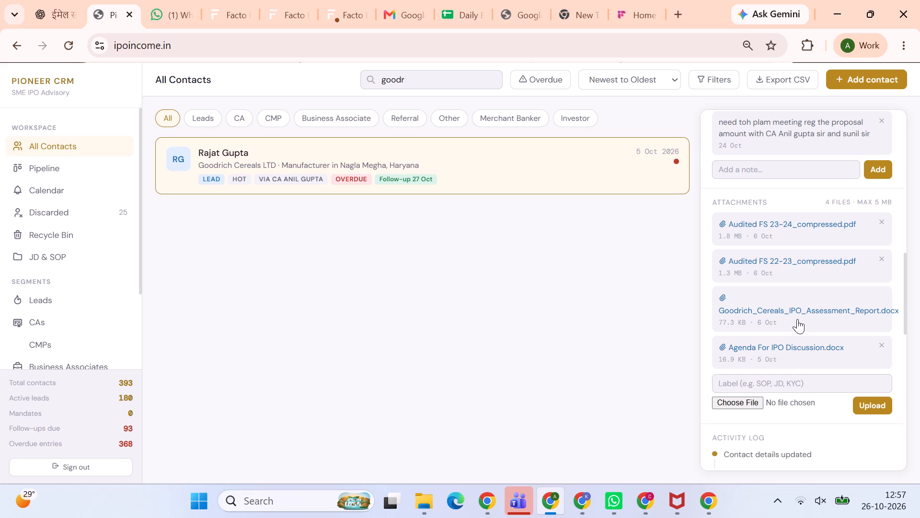
scroll(797, 319, up, 1)
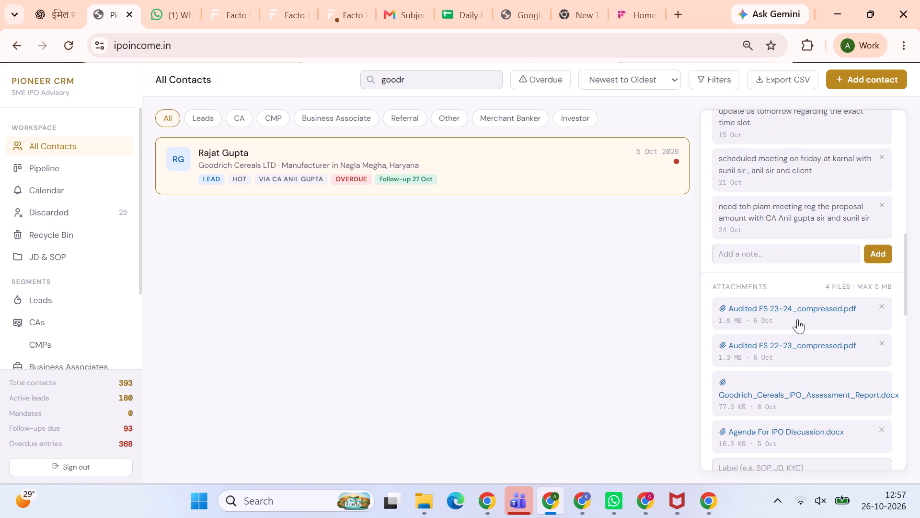
scroll(795, 215, up, 1)
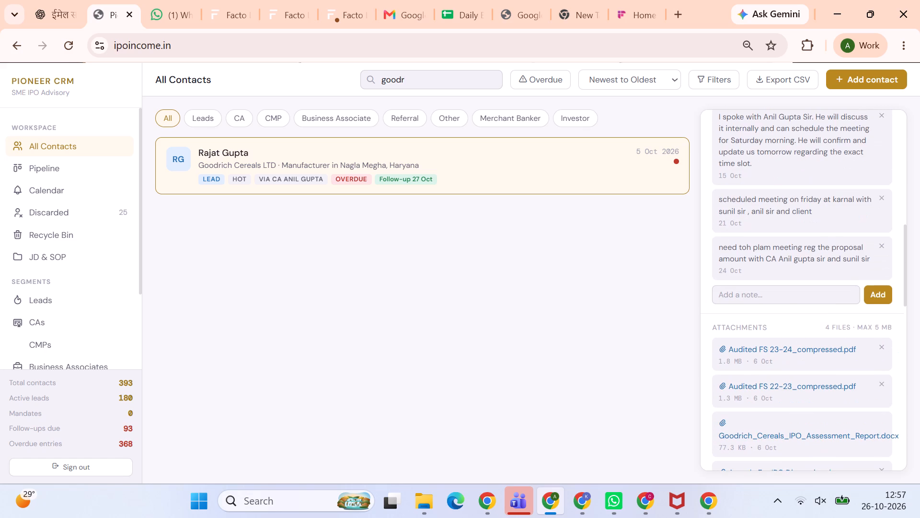
Clear the "goodr" search text from the contact list search.
scroll(795, 215, up, 4)
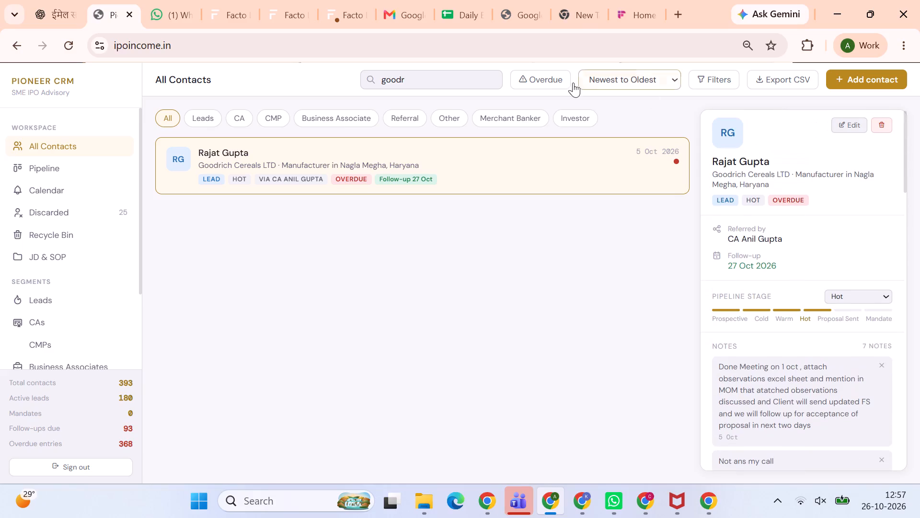
click(481, 77)
key(BackSpace)
key(BackSpace)
key(BackSpace)
key(BackSpace)
key(BackSpace)
key(BackSpace)
key(BackSpace)
key(BackSpace)
key(BackSpace)
key(BackSpace)
key(BackSpace)
key(BackSpace)
key(BackSpace)
key(BackSpace)
key(BackSpace)
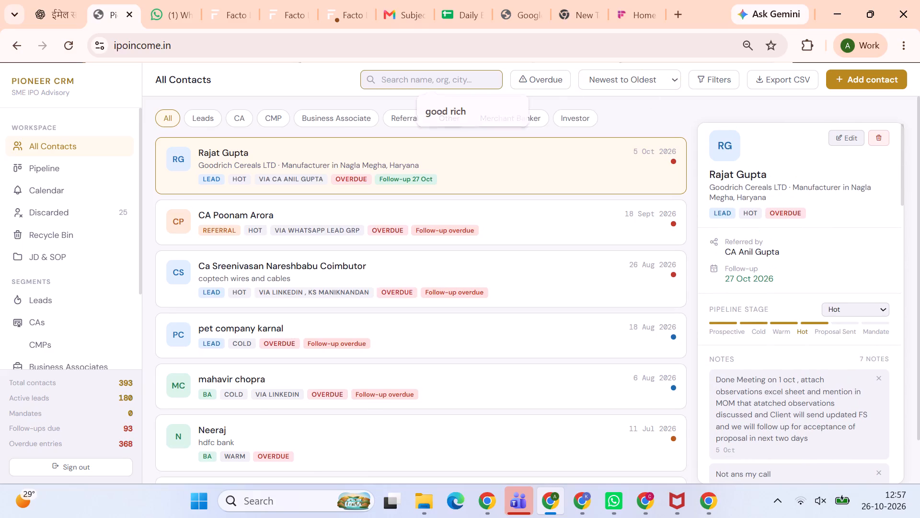
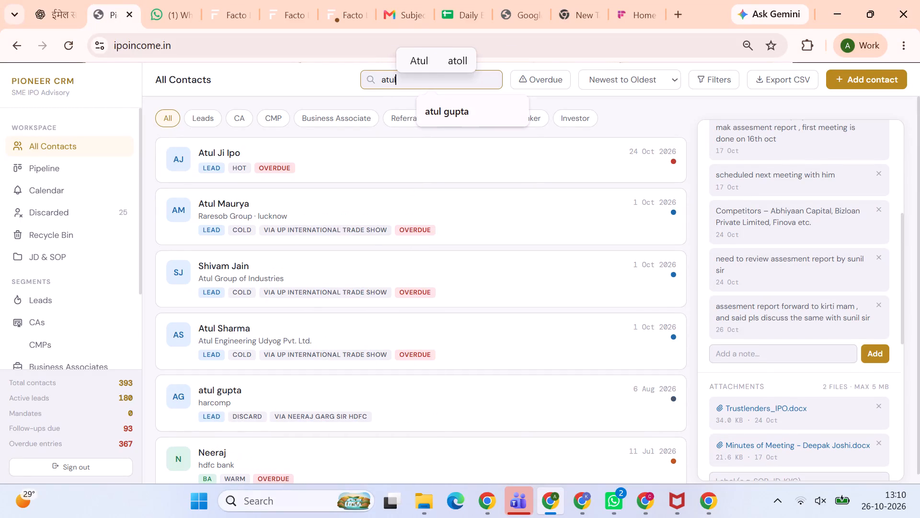
Open the hot lead dated 24 Oct 2026 among the "atul" contacts and review its notes, attachments and activity log.
click(427, 161)
scroll(655, 274, down, 1)
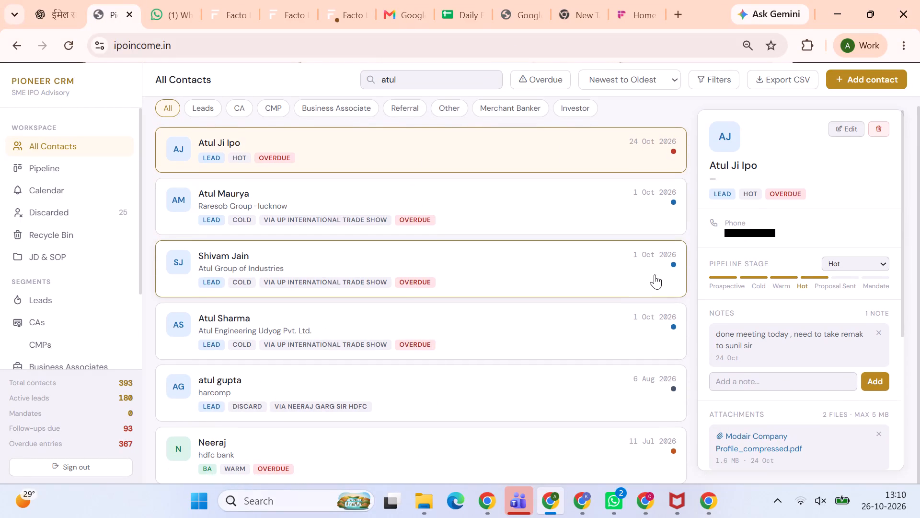
scroll(655, 274, down, 1)
scroll(805, 276, down, 2)
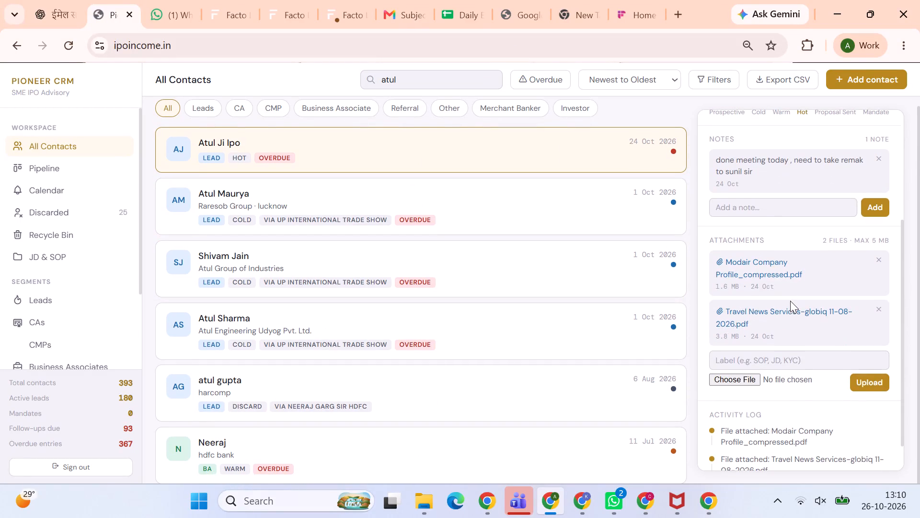
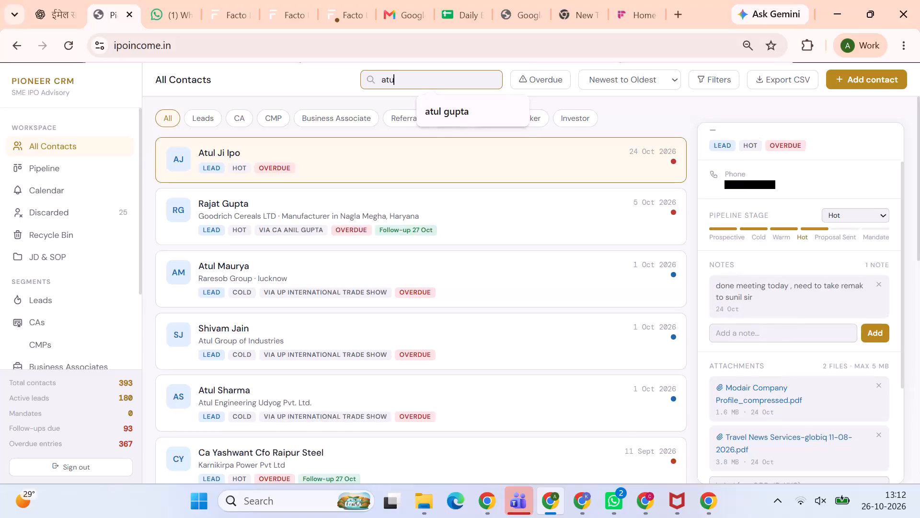
Filter the contact list to the Leads category with stage Hot, dismissing the incoming WhatsApp notification.
click(707, 75)
click(636, 122)
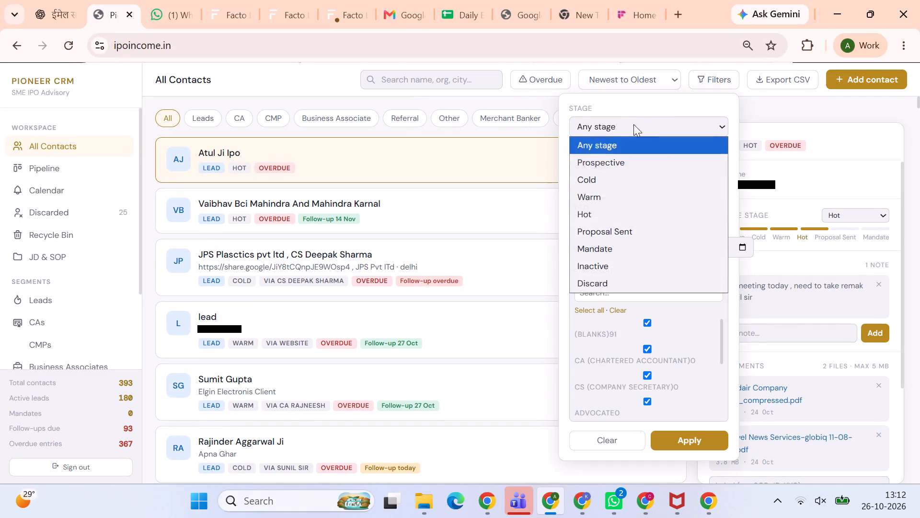
click(598, 210)
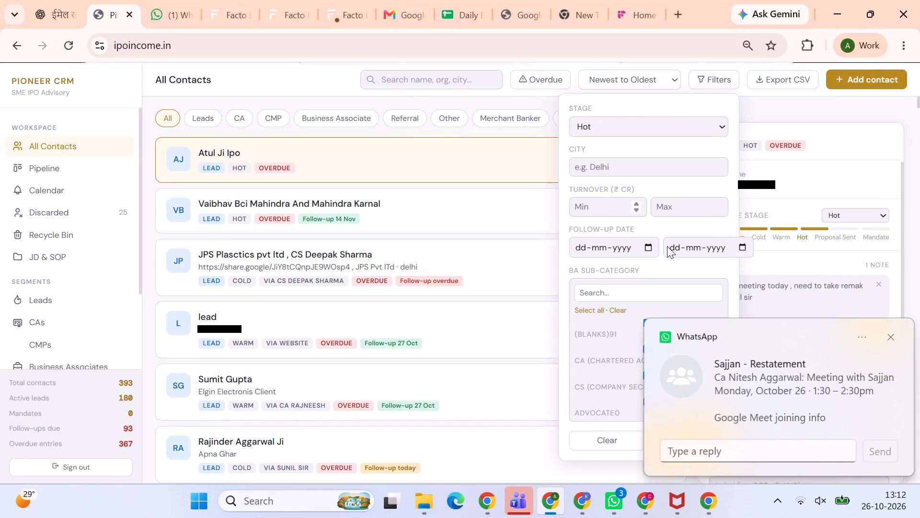
click(212, 116)
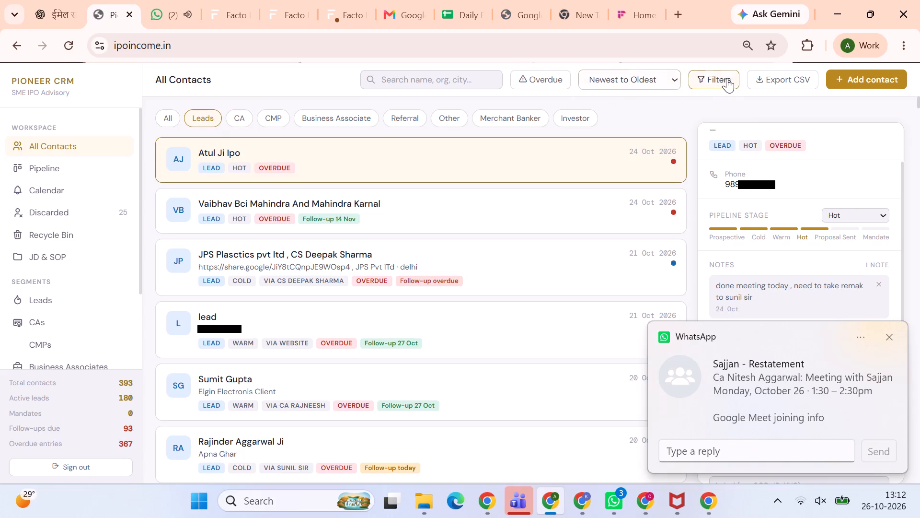
click(727, 78)
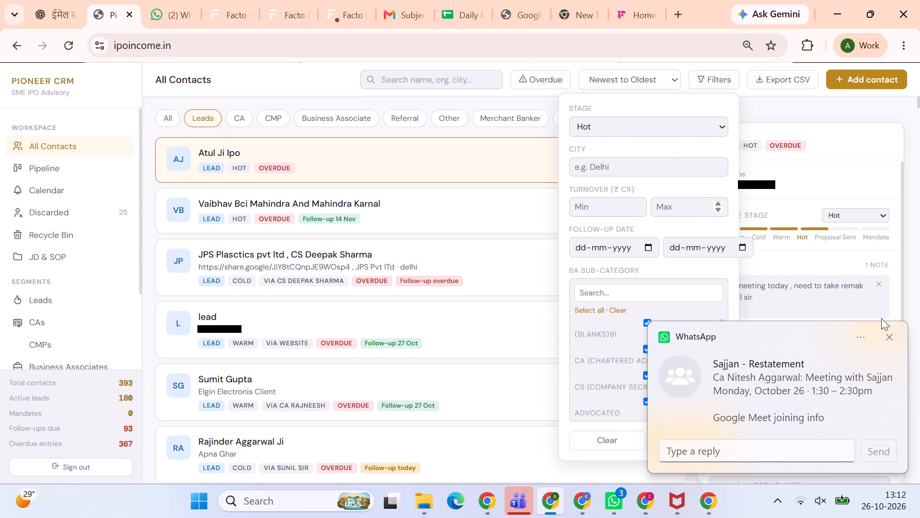
click(890, 335)
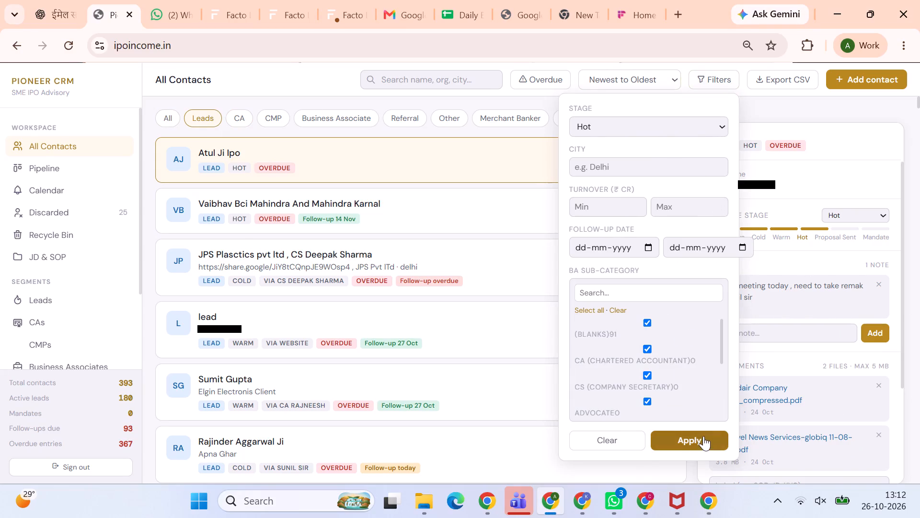
click(703, 436)
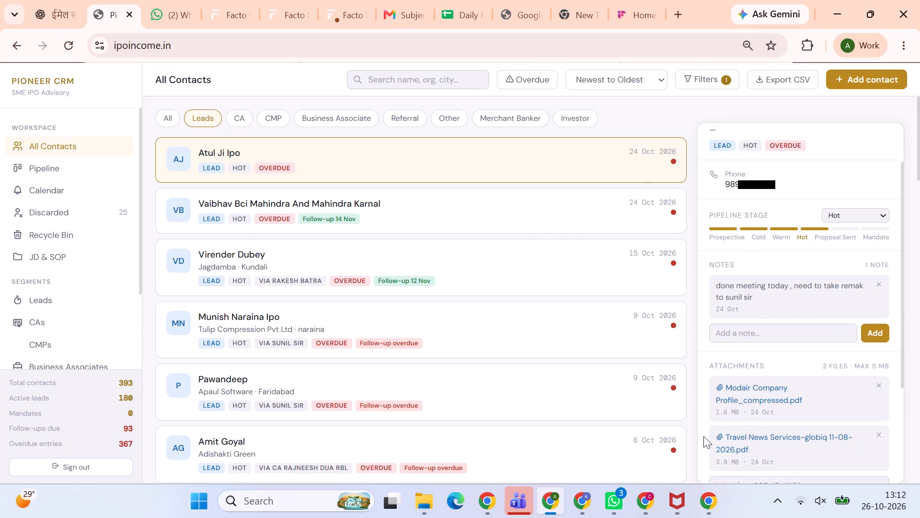
Write the note "send msg for takimg the financials" for the open hot lead dated 24 Oct 2026, dismissing the WhatsApp notification.
scroll(850, 339, down, 1)
click(784, 295)
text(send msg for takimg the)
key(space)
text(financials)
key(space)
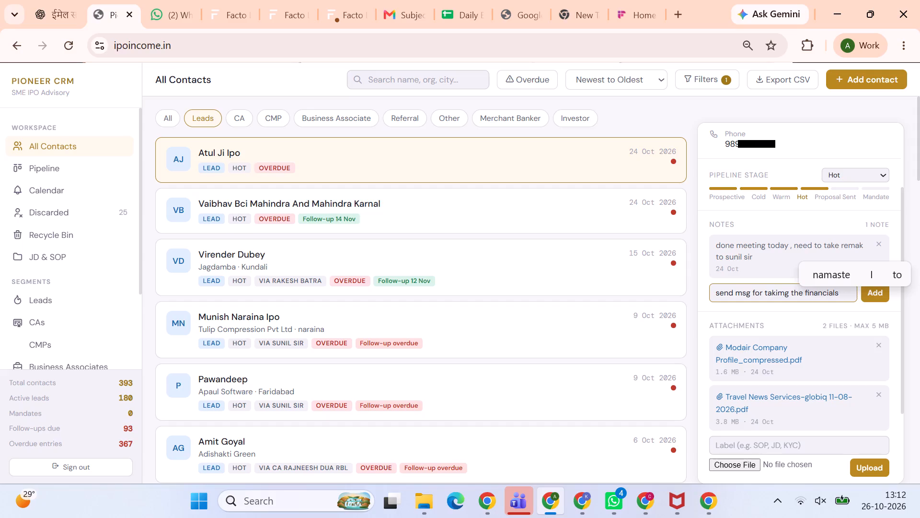
click(893, 397)
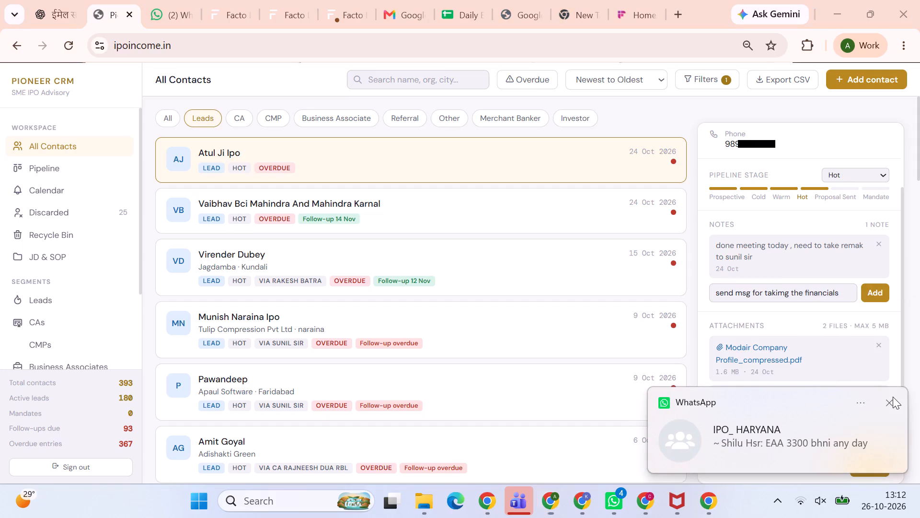
Save the note "send msg for takimg the financials" on the open hot lead dated 24 Oct 2026.
click(875, 295)
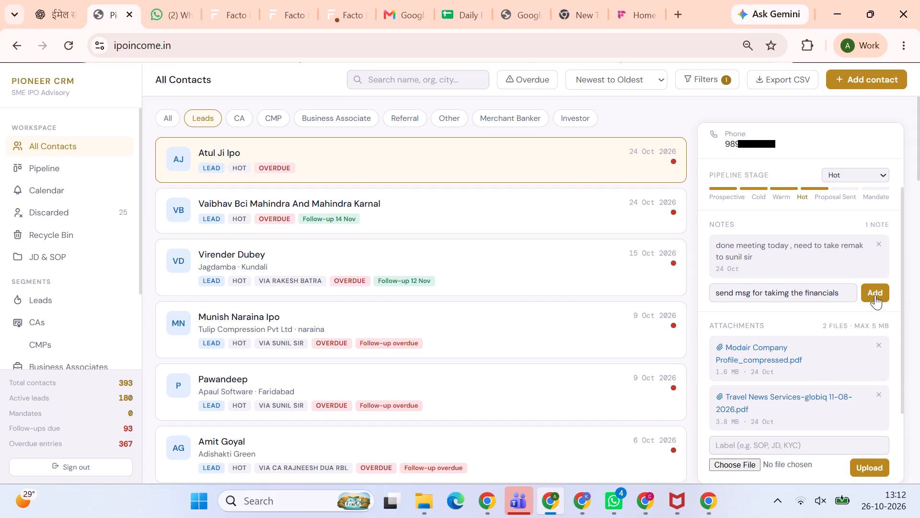
scroll(778, 264, up, 1)
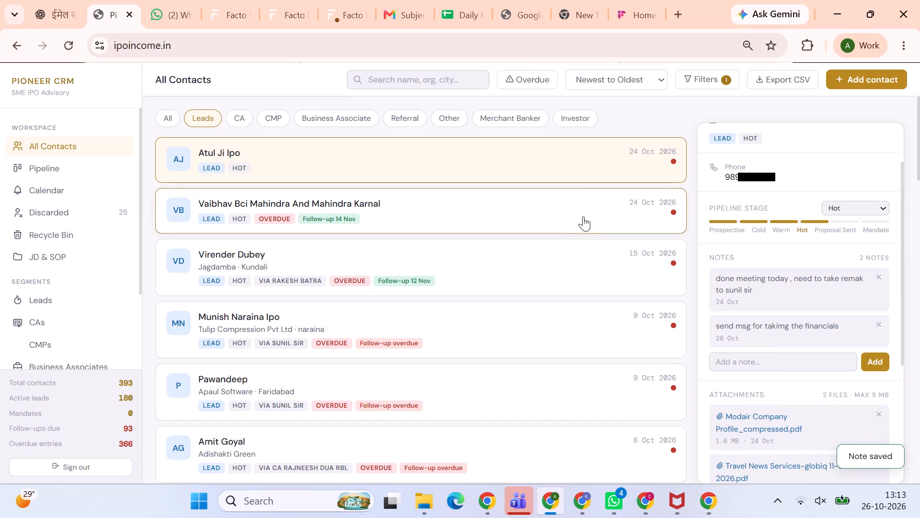
Review the follow-up details and notes of the Mahindra And Mahindra Karnal, Jagdamba and Tulip Compression hot leads.
click(583, 216)
scroll(701, 300, down, 1)
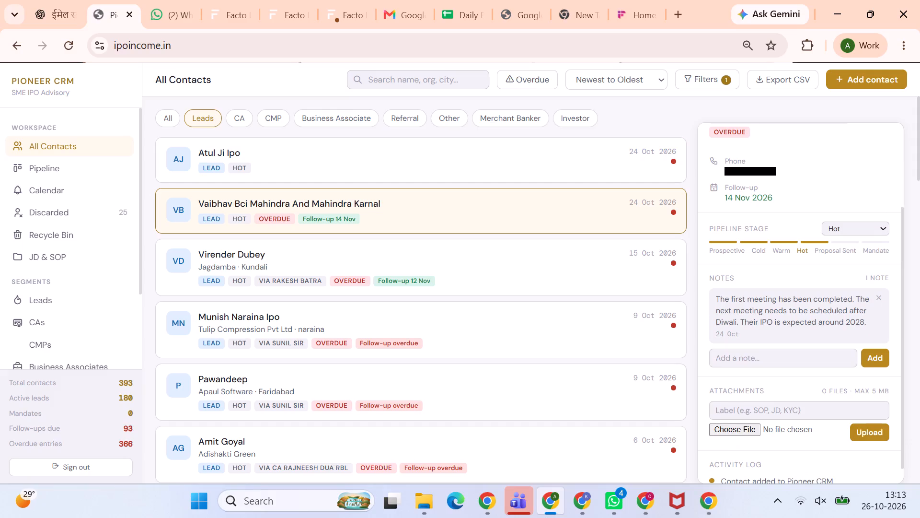
click(557, 280)
scroll(776, 380, down, 1)
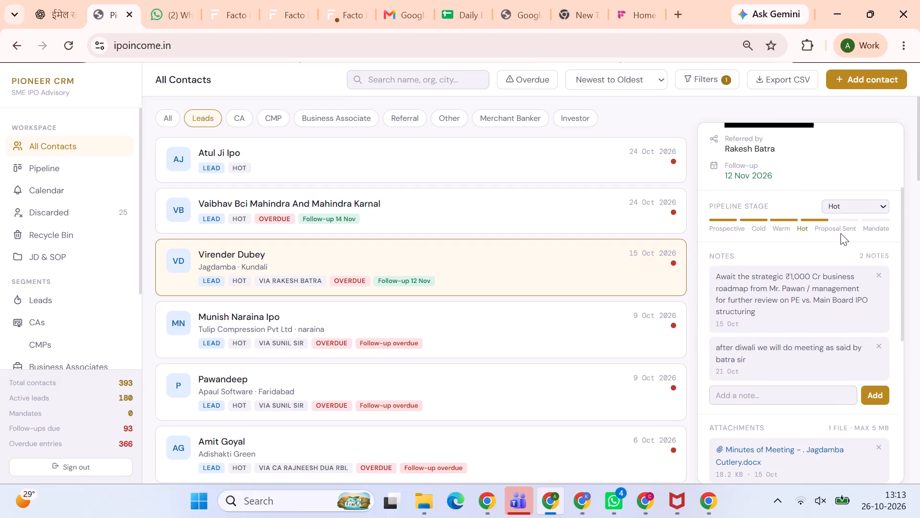
click(634, 323)
scroll(845, 379, down, 2)
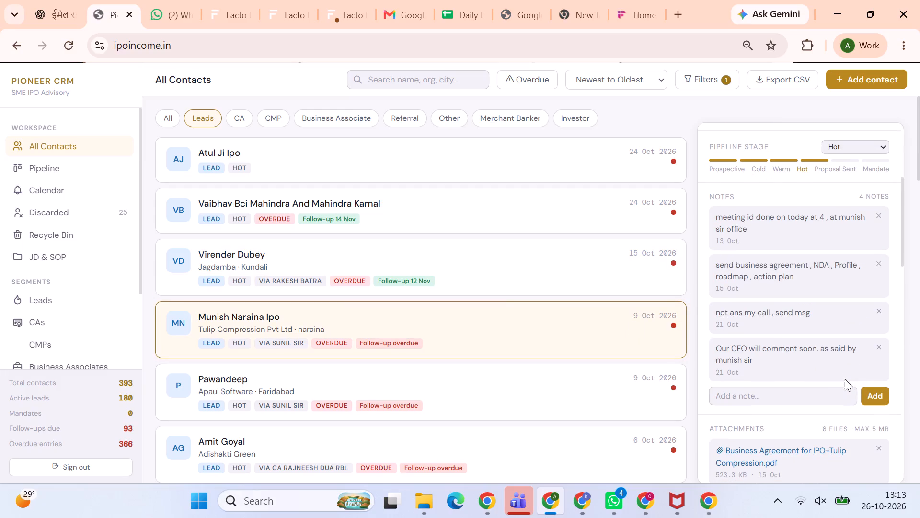
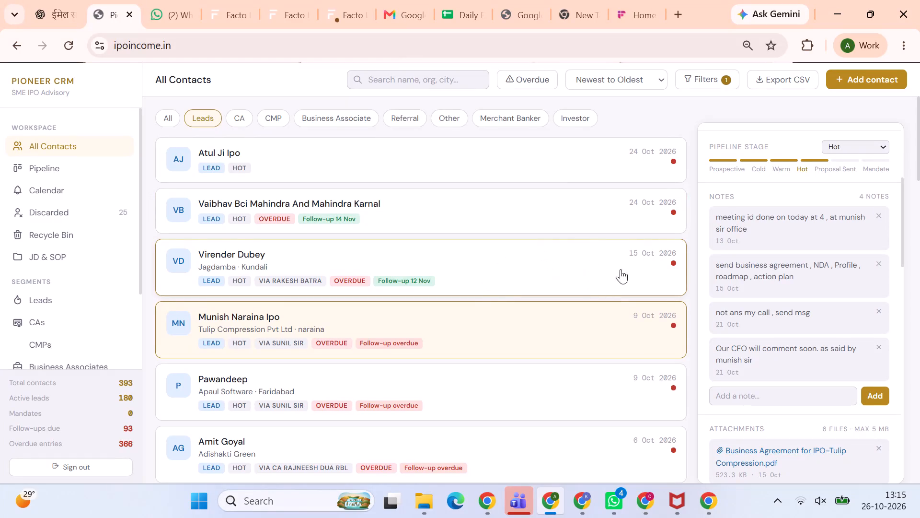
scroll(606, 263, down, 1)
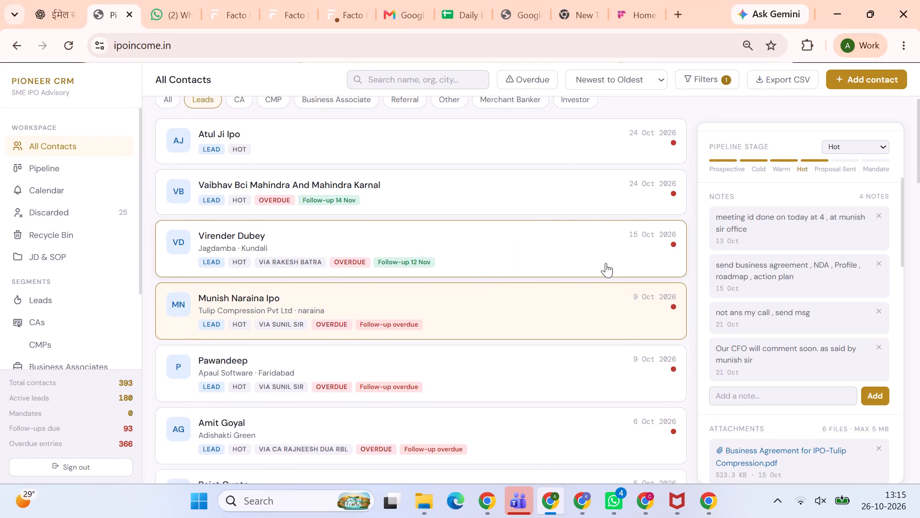
Examine the notes and attached files of the Tulip Compression Pvt Ltd hot lead.
scroll(606, 263, down, 1)
scroll(773, 295, down, 1)
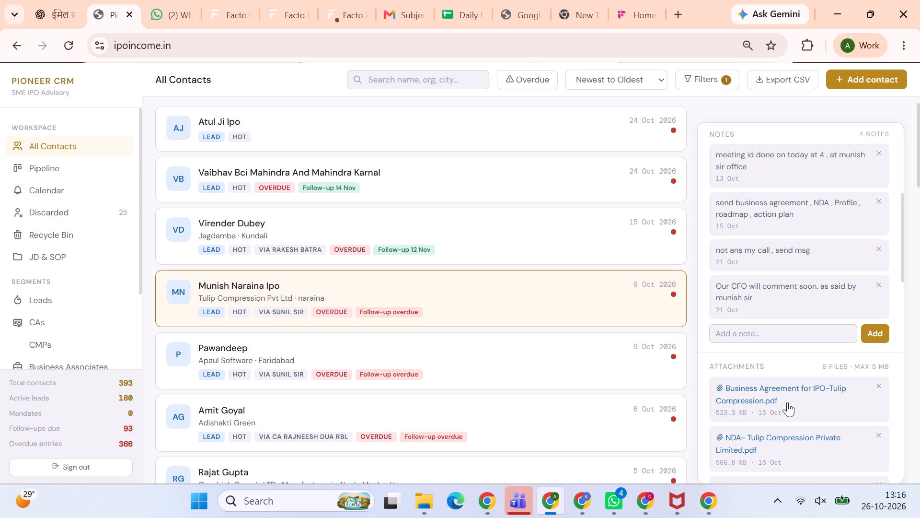
scroll(780, 366, down, 1)
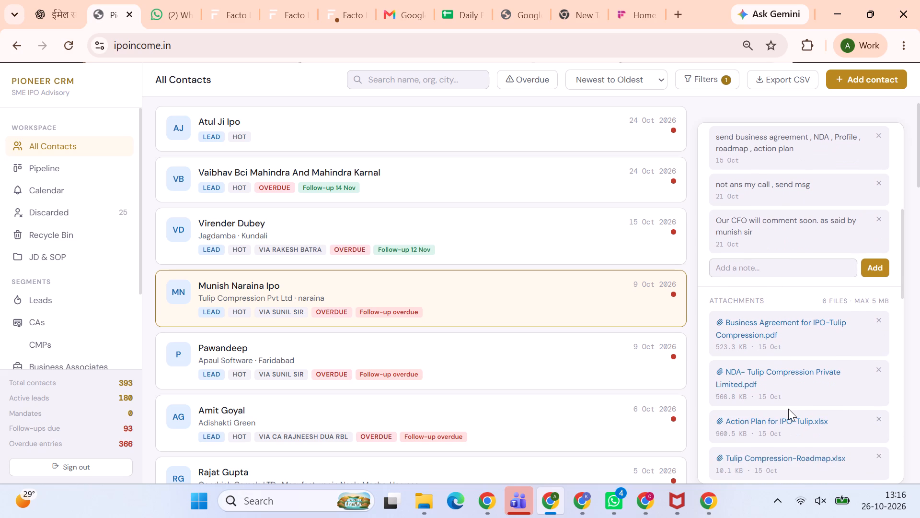
scroll(788, 409, down, 1)
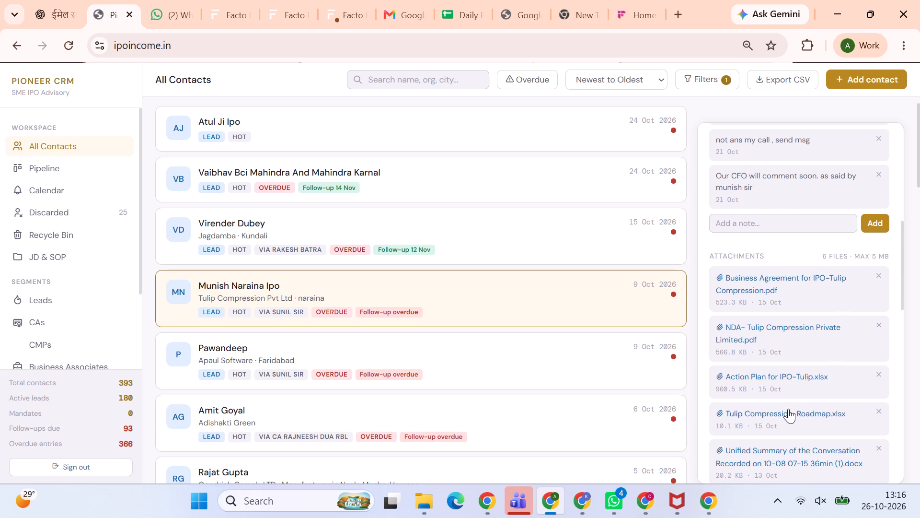
scroll(772, 385, down, 1)
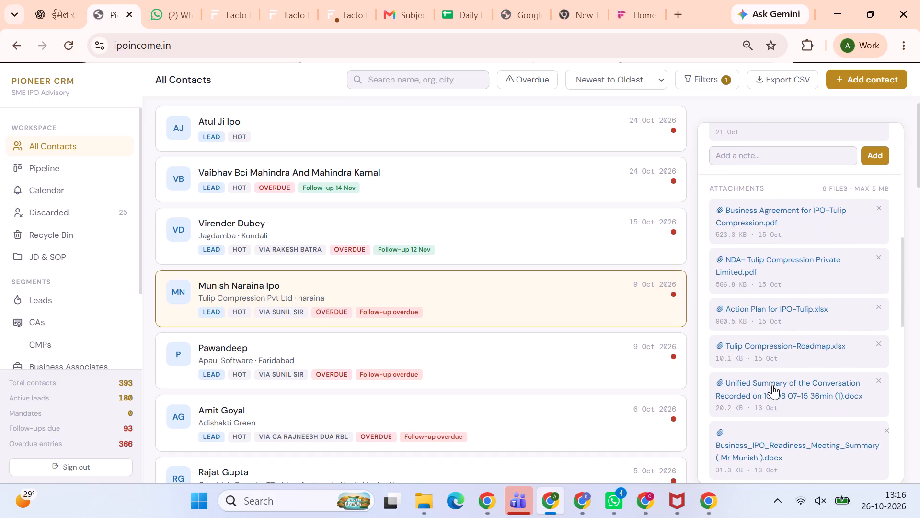
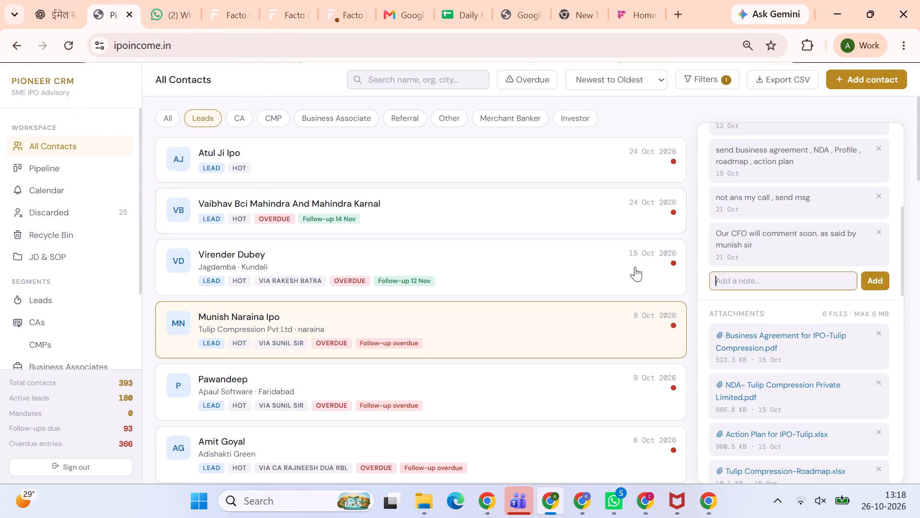
click(754, 280)
key(ctrl+v)
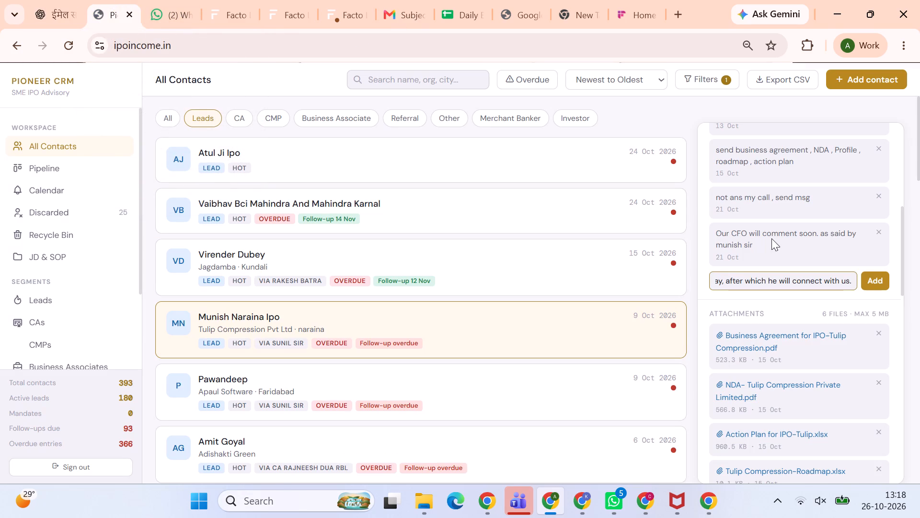
click(875, 279)
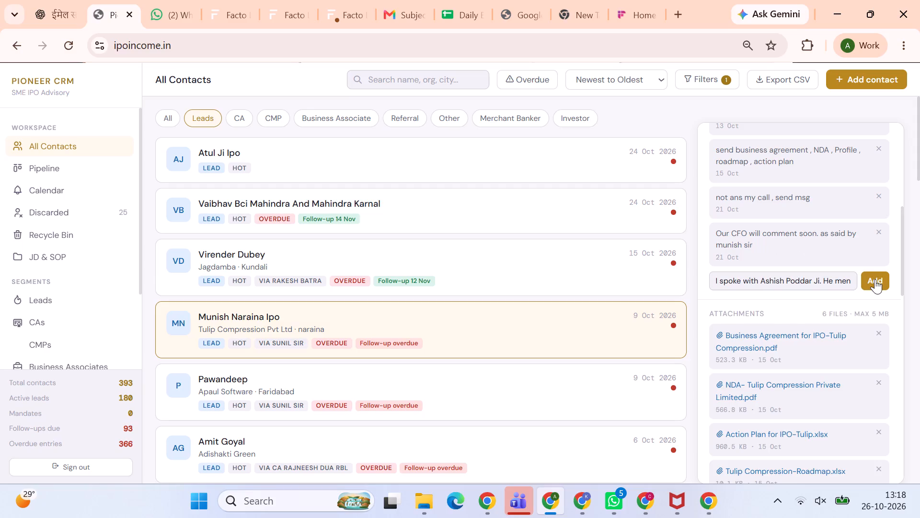
Set the Tulip Compression Pvt Ltd lead's follow-up date to 28-10-2026 and update the contact.
scroll(806, 325, up, 5)
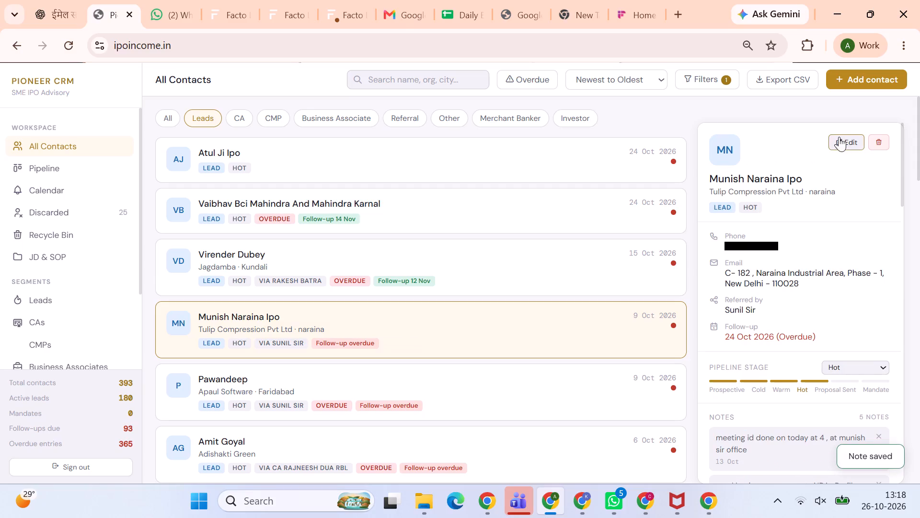
click(839, 137)
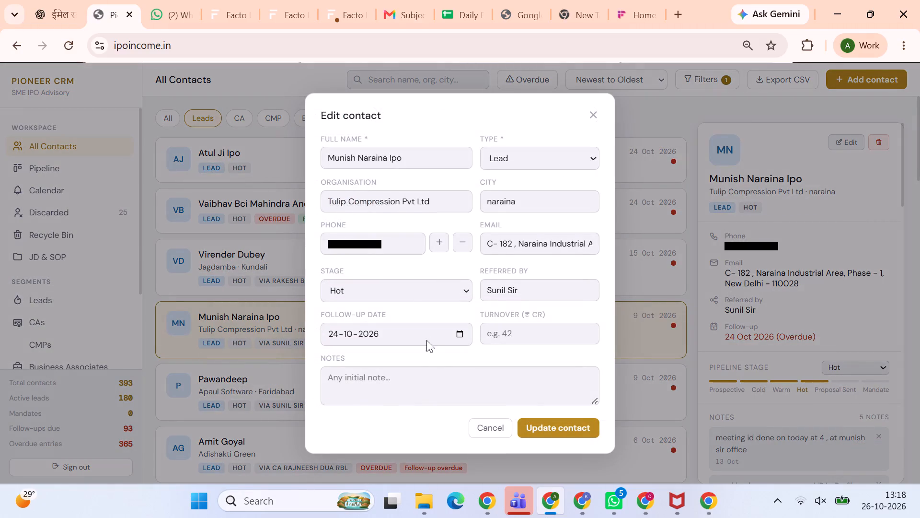
click(444, 329)
click(459, 334)
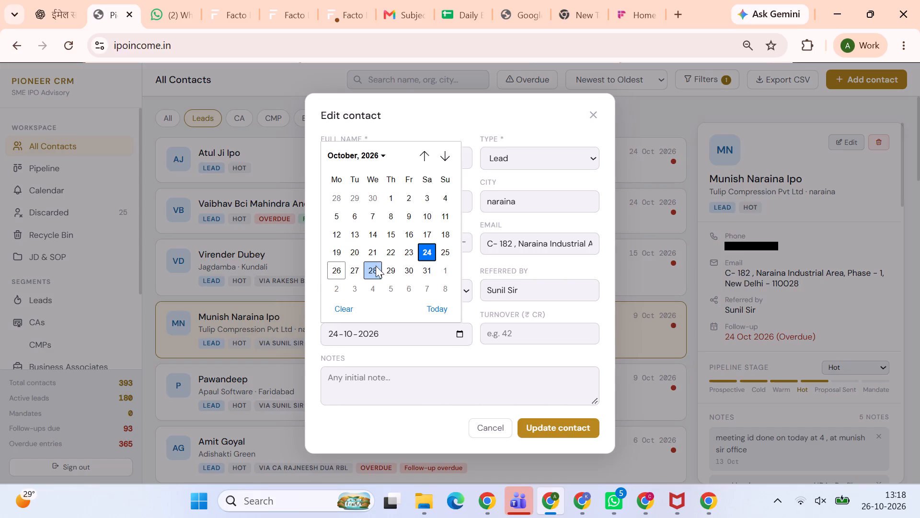
click(376, 269)
click(557, 424)
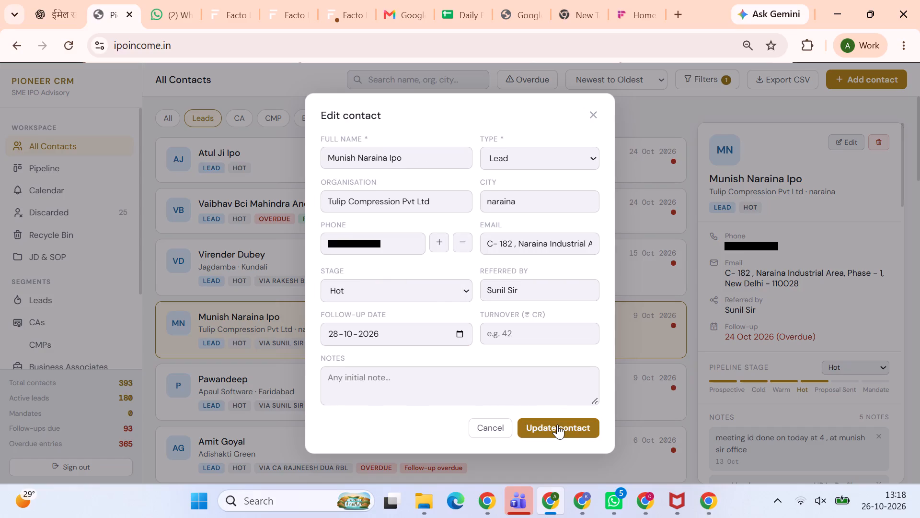
scroll(851, 311, down, 3)
scroll(851, 311, up, 3)
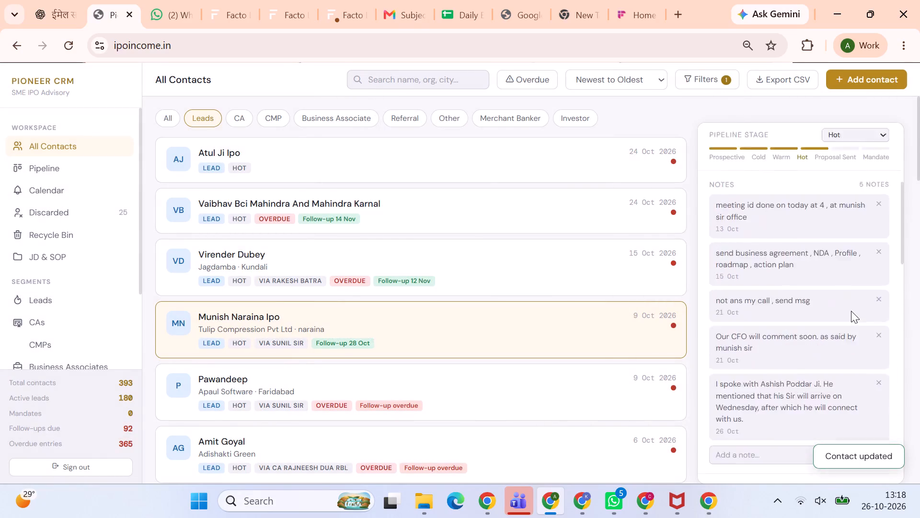
scroll(556, 257, up, 1)
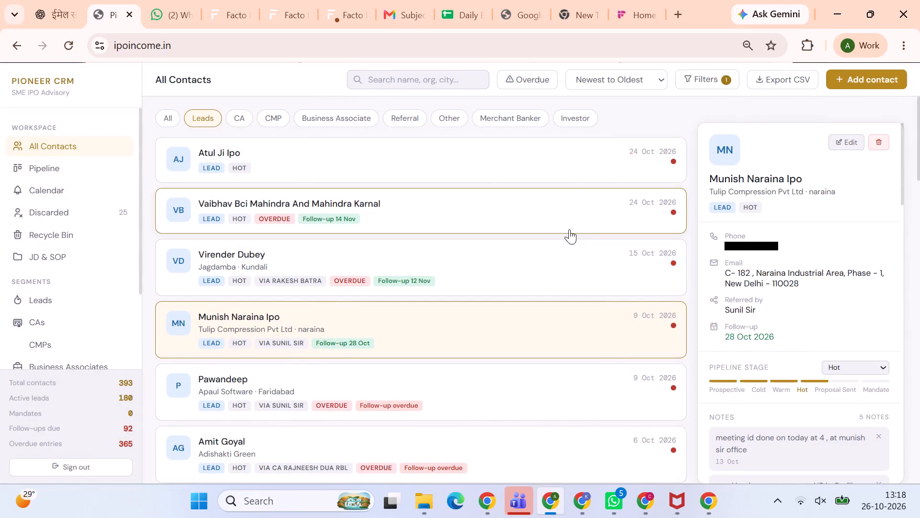
click(553, 159)
scroll(782, 265, down, 1)
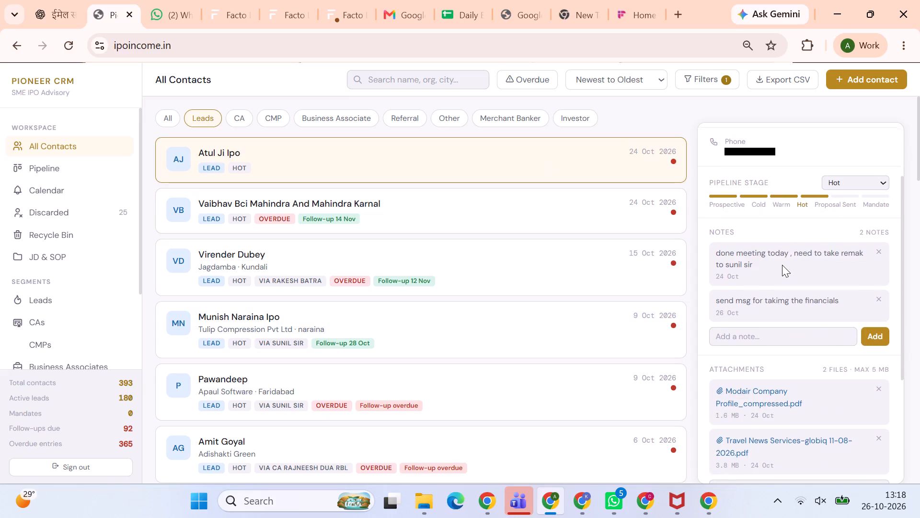
click(635, 218)
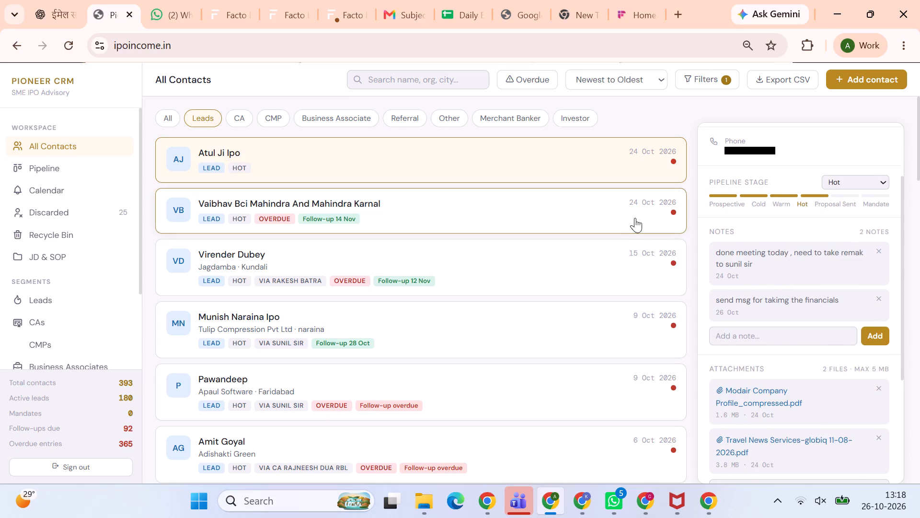
scroll(820, 245, down, 1)
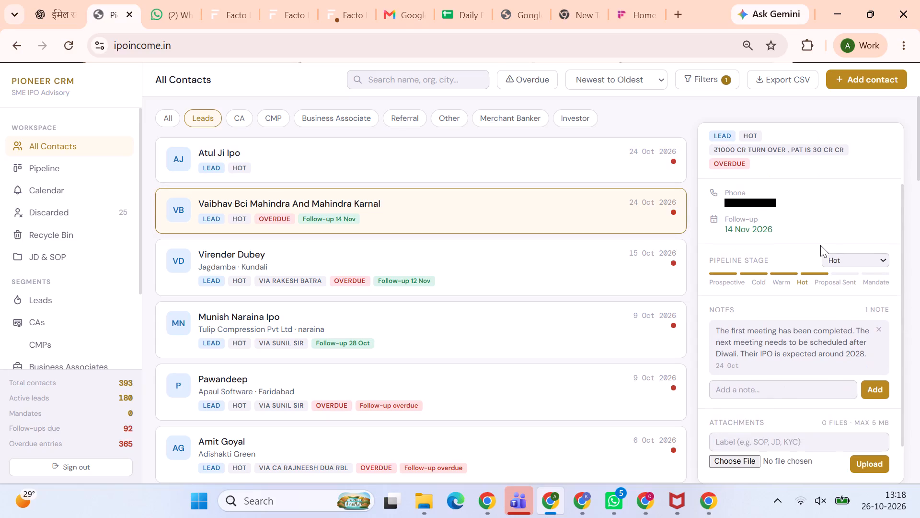
scroll(820, 245, up, 1)
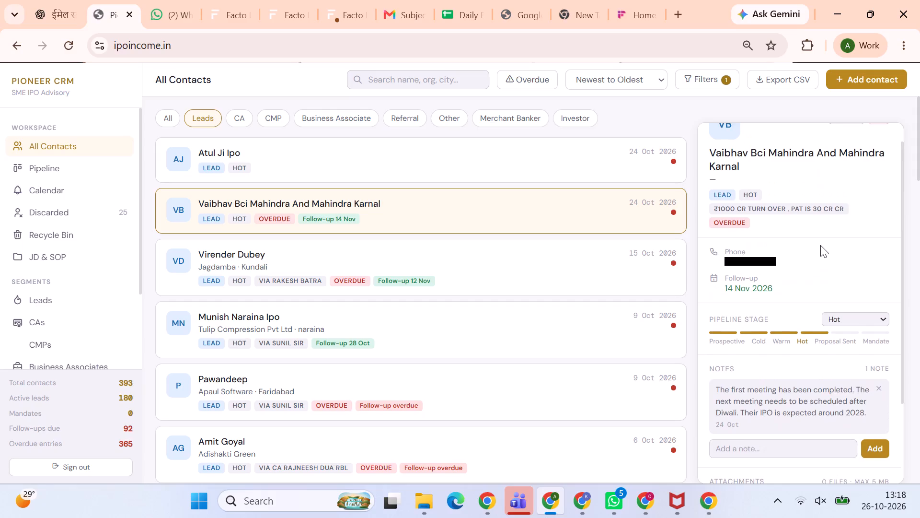
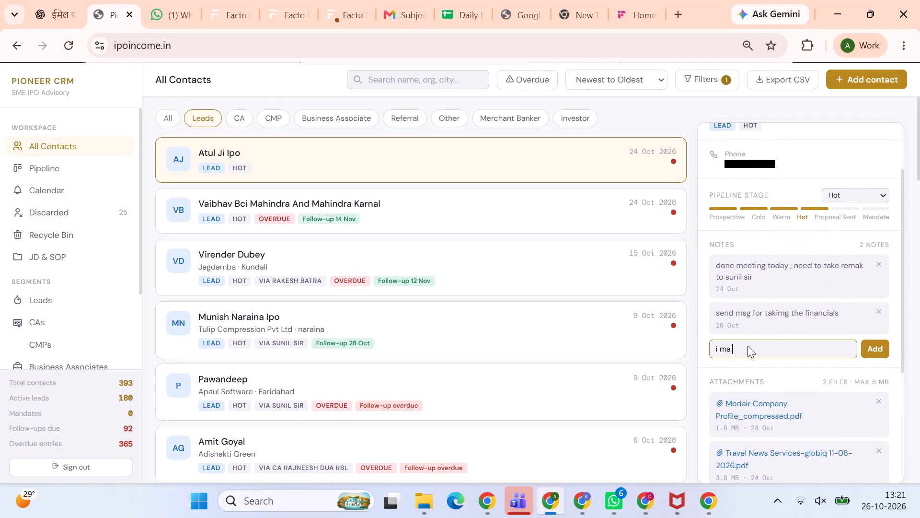
Add the note "I am connting with his finance team for the following documents" to the first hot lead in the list.
key(BackSpace)
key(BackSpace)
key(BackSpace)
key(BackSpace)
key(BackSpace)
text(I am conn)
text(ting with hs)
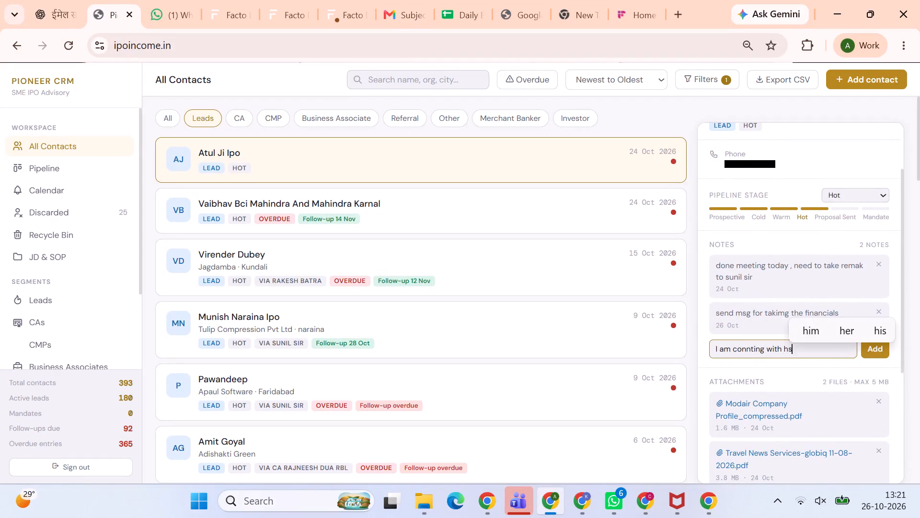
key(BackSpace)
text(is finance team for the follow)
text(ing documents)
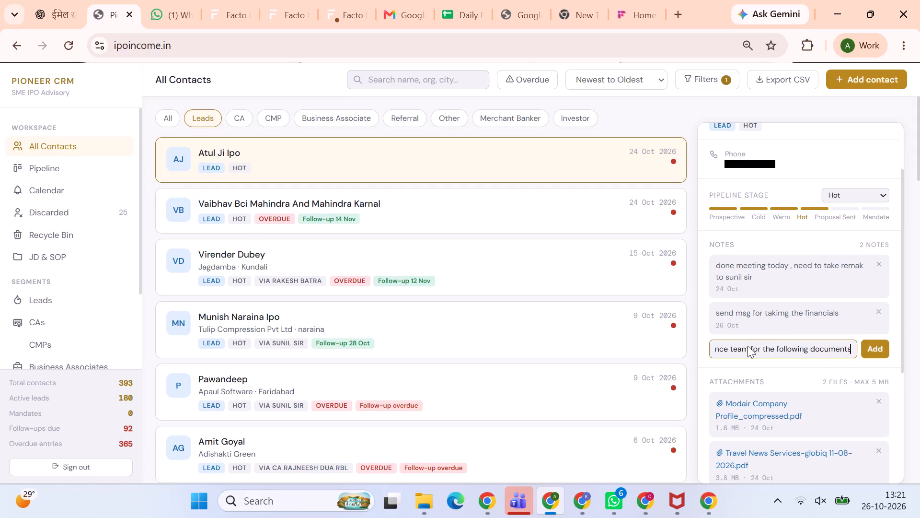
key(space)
click(792, 383)
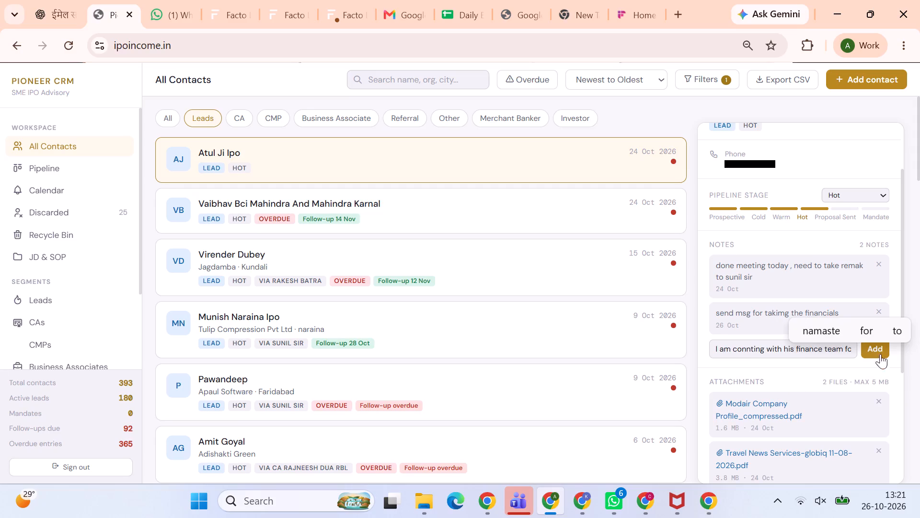
click(876, 348)
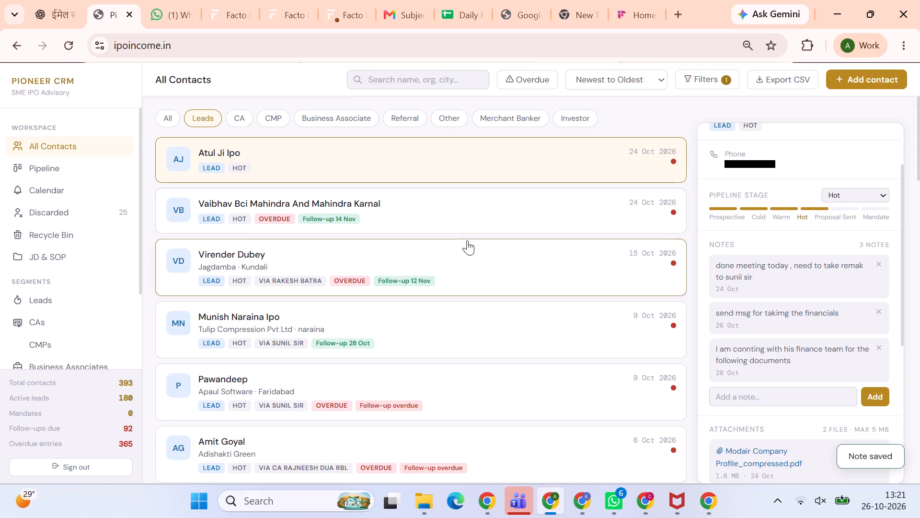
Review the contact details of the Mahindra And Mahindra Karnal, Jagdamba and Tulip Compression Pvt Ltd hot leads.
click(487, 233)
click(530, 261)
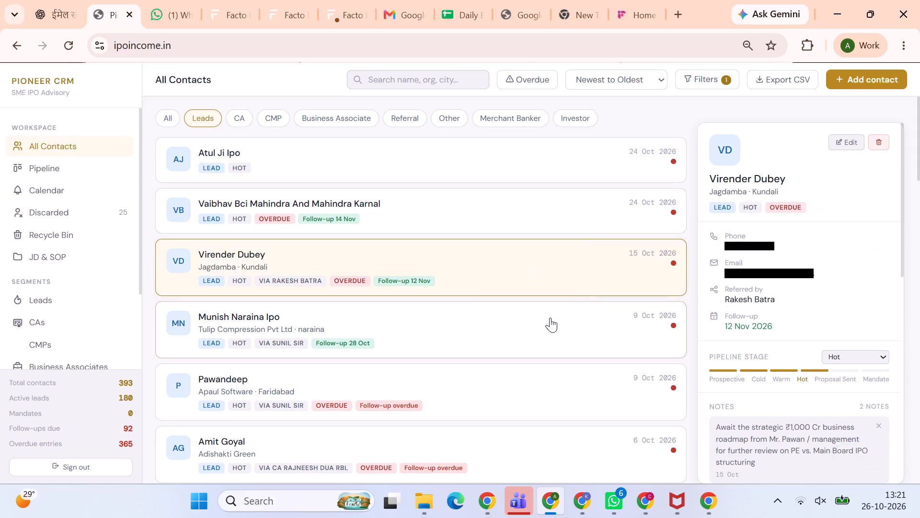
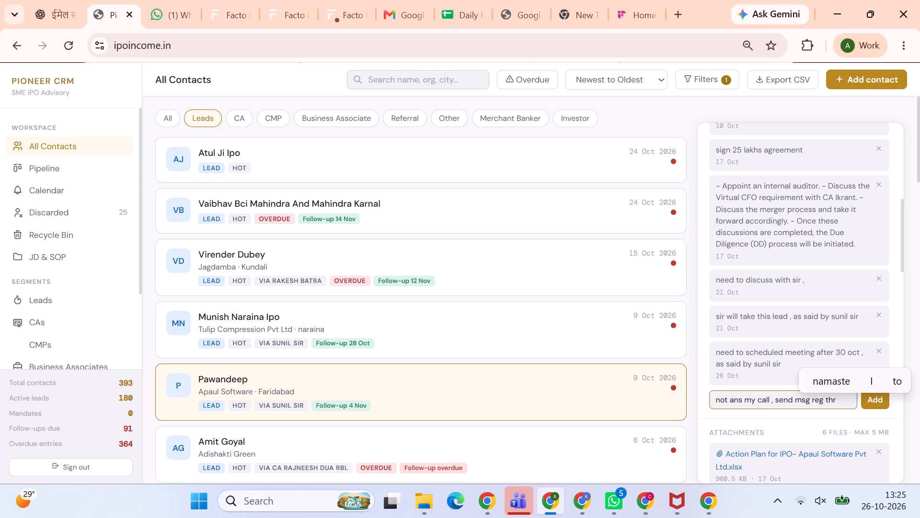
Complete the Apaul Software lead's note as "not ans my call , send msg reg the meeting confirmation" and add it.
key(BackSpace)
key(BackSpace)
text(e meeting conf)
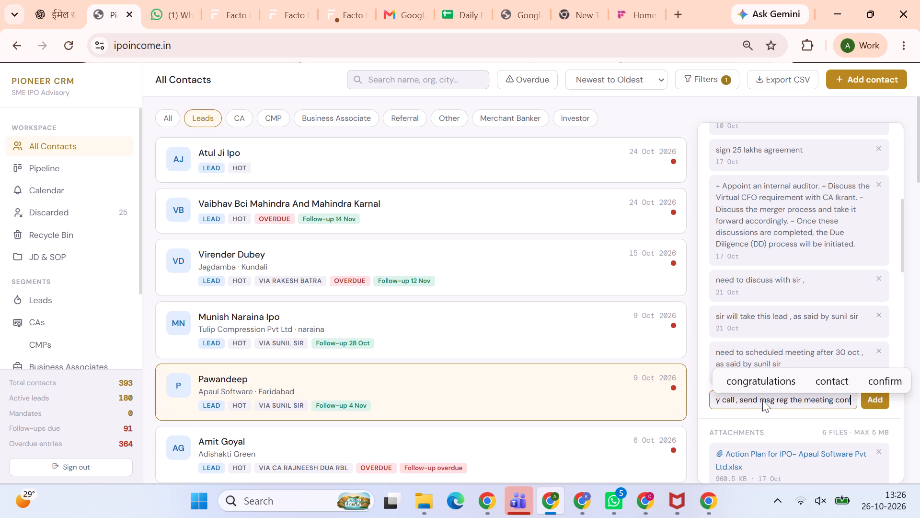
key(i)
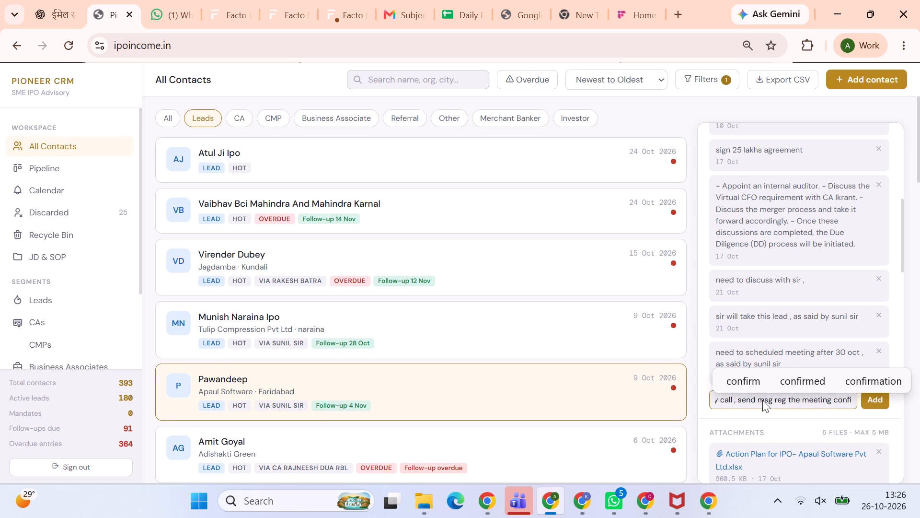
text(rmation)
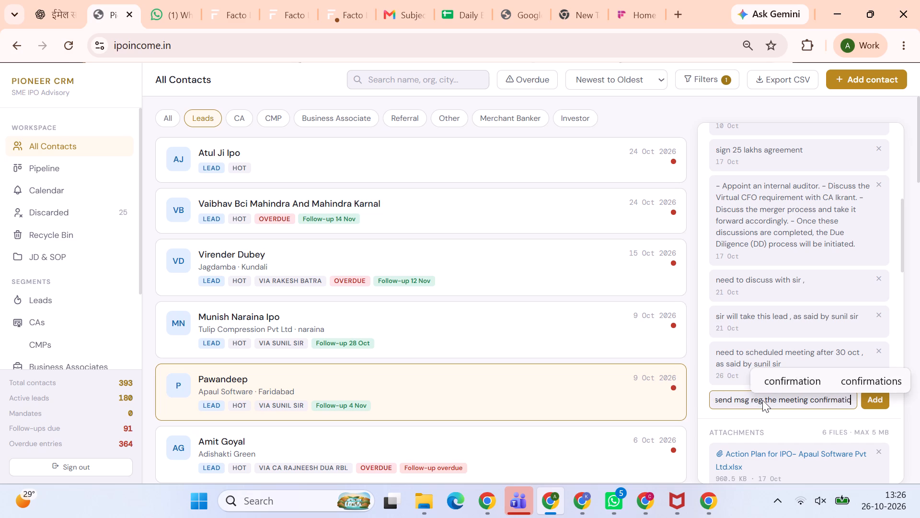
key(space)
click(786, 434)
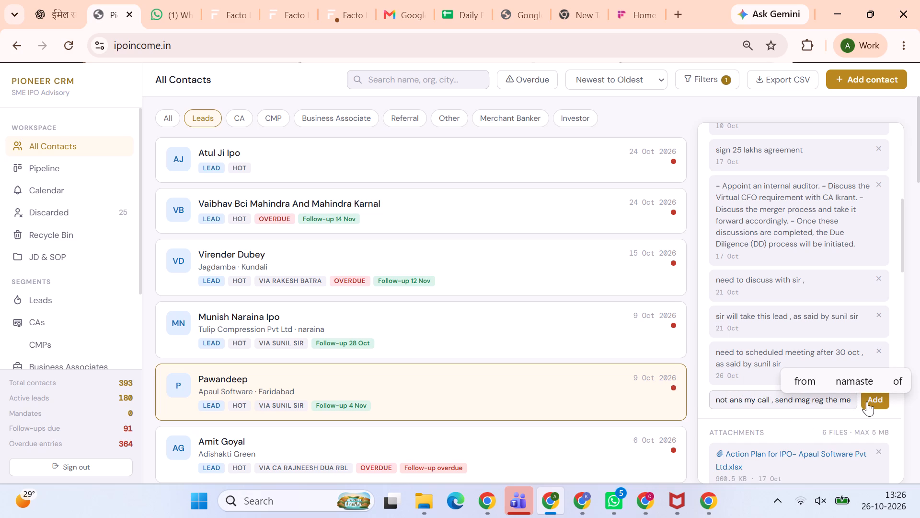
click(869, 398)
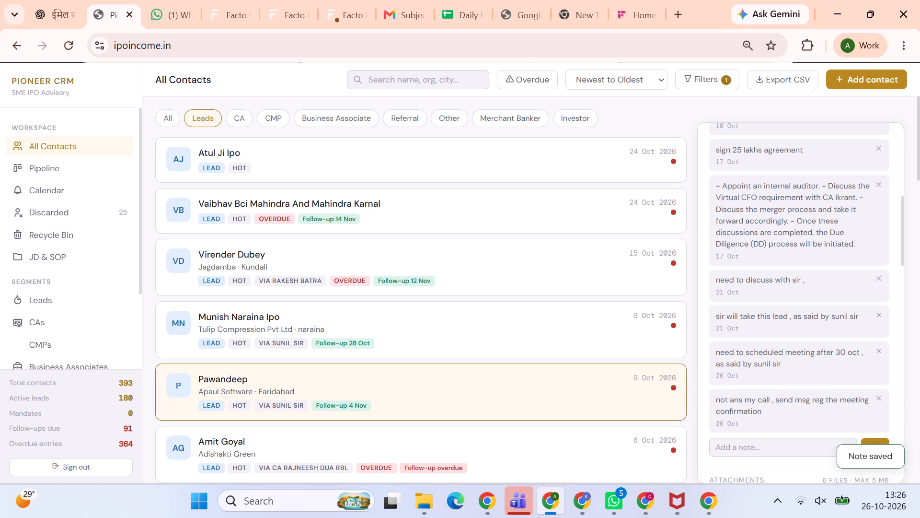
Review the existing follow-up notes of the Adishakti Green lead and the Goodrich Cereals LTD lead.
scroll(748, 350, down, 1)
scroll(559, 350, down, 1)
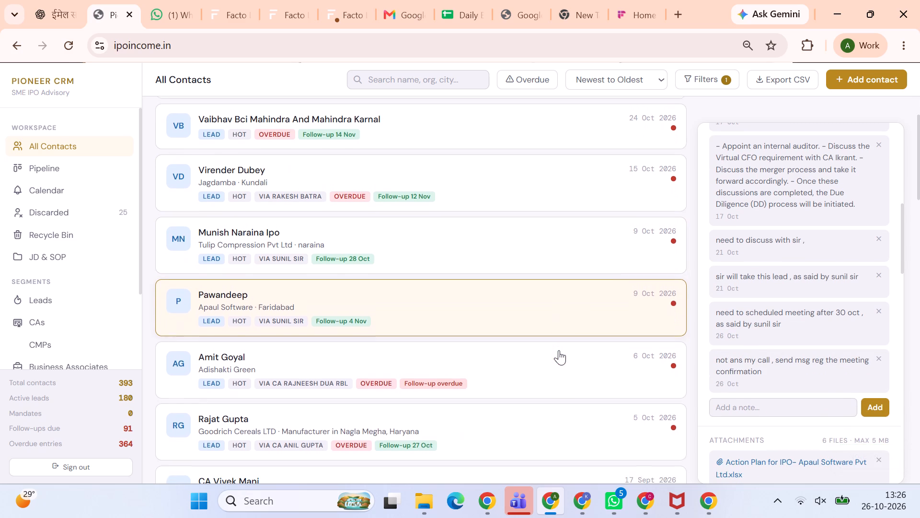
click(605, 353)
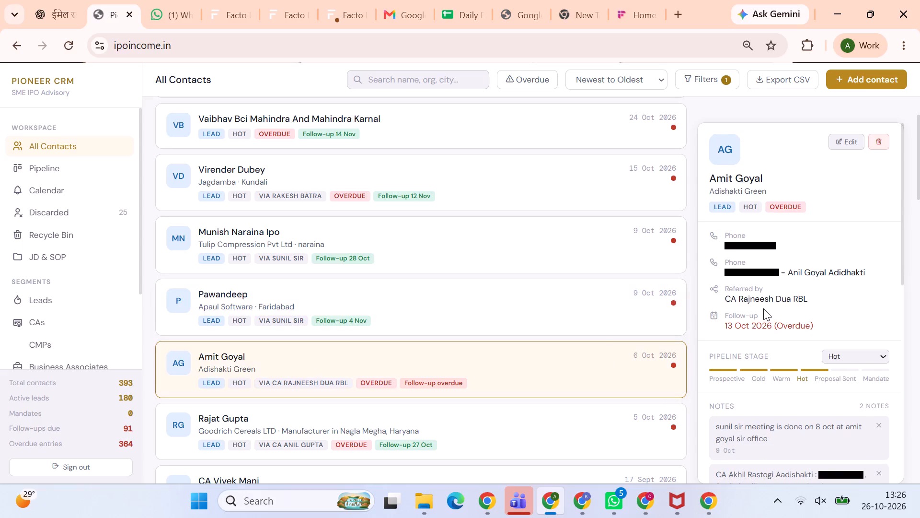
scroll(763, 308, down, 3)
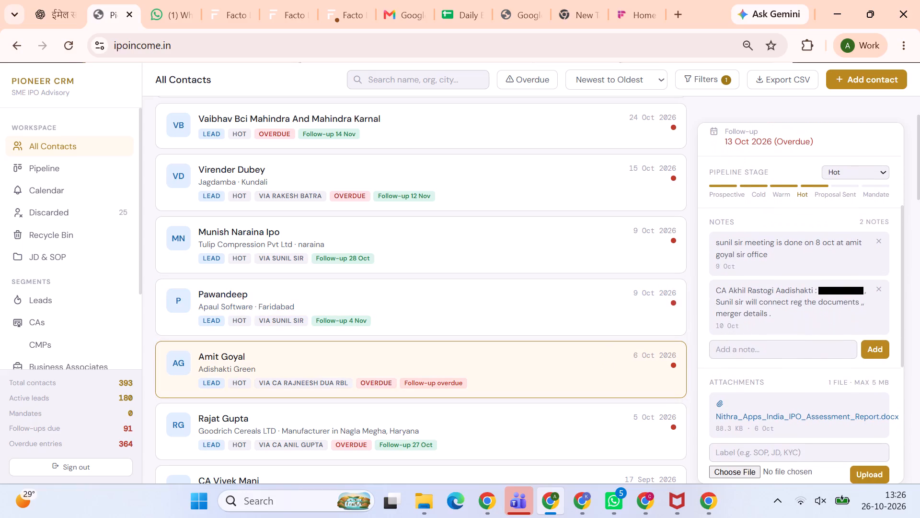
scroll(635, 343, down, 1)
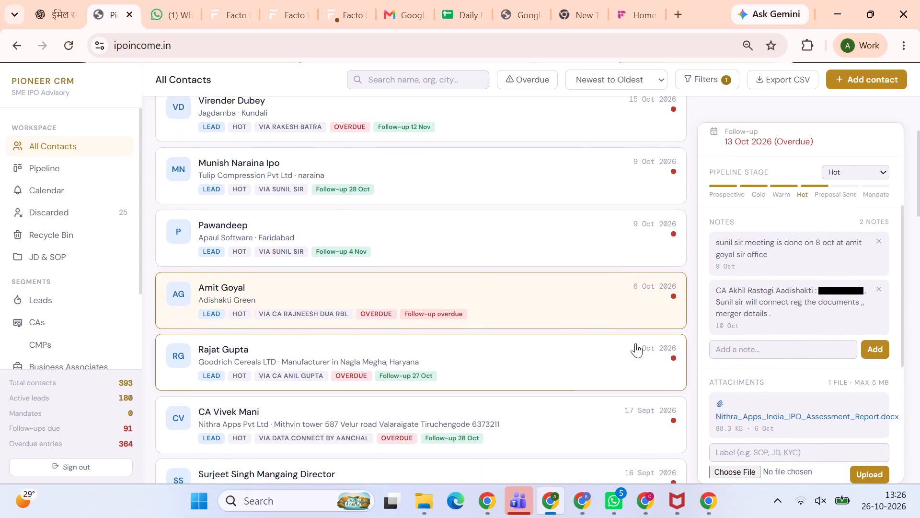
click(584, 361)
scroll(816, 328, down, 2)
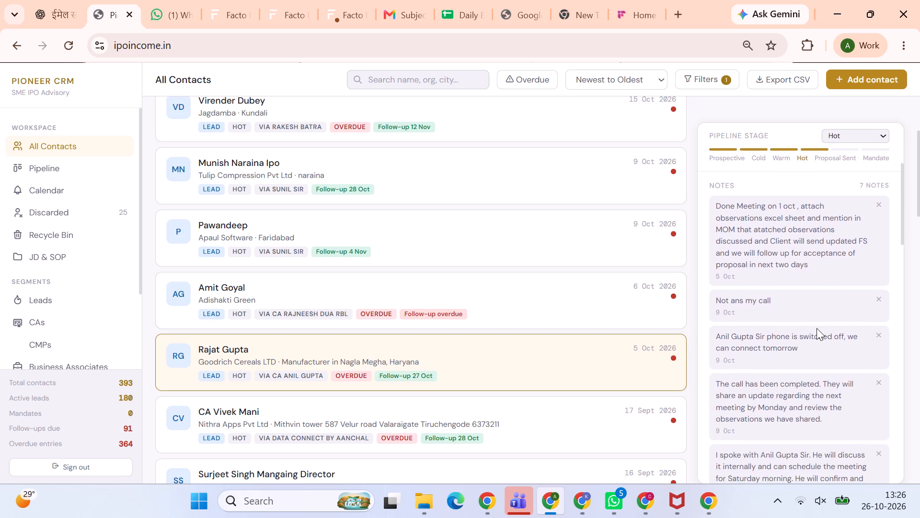
scroll(807, 287, down, 2)
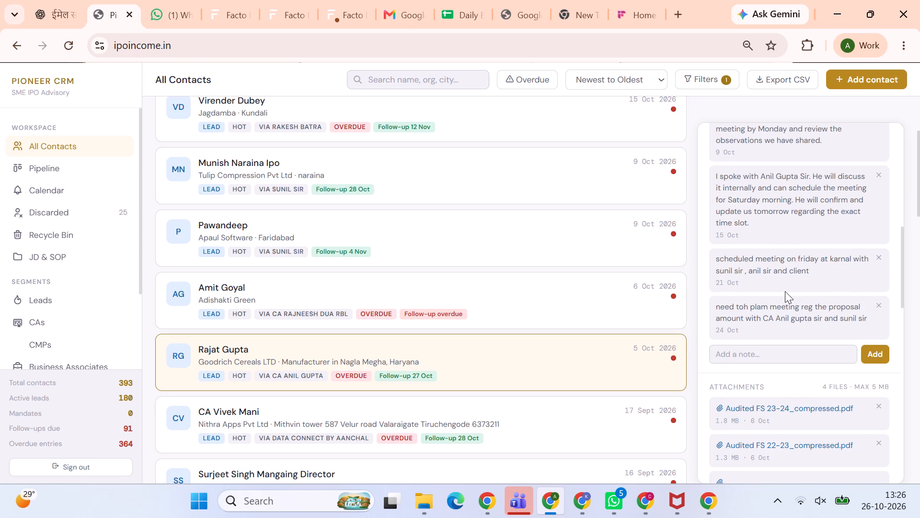
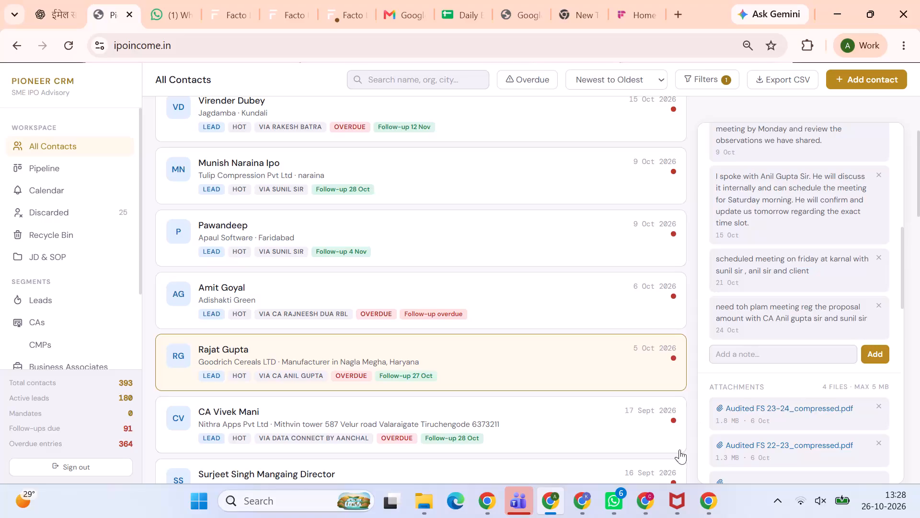
Switch to Google Calendar and examine the scheduled meetings for each day from October 26 to October 30, 2026.
click(655, 499)
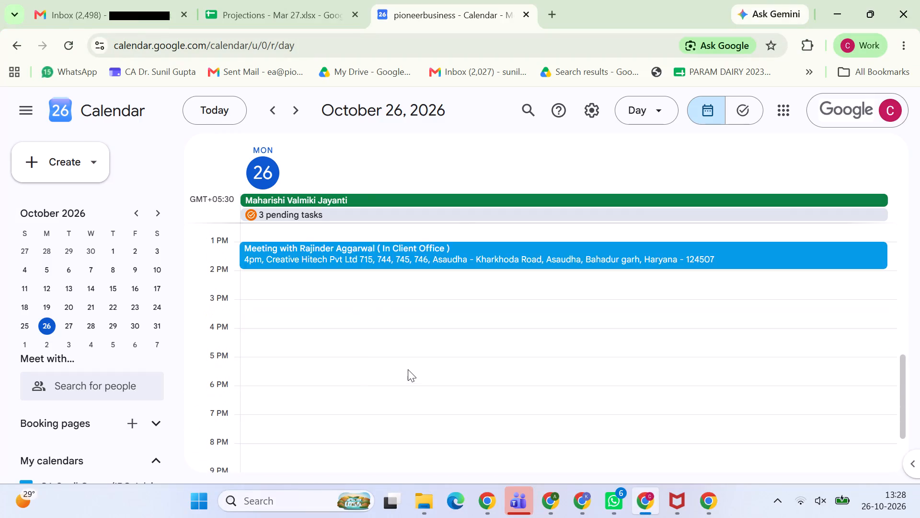
scroll(431, 433, down, 1)
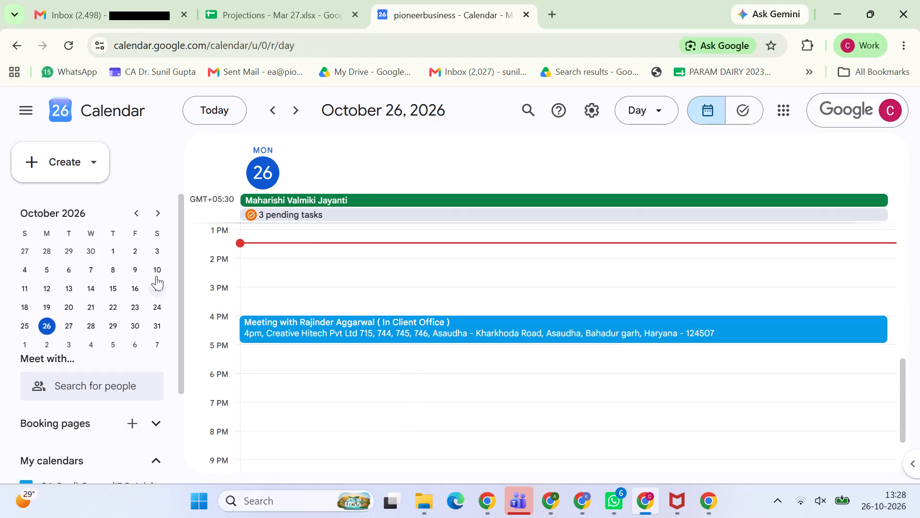
click(71, 327)
scroll(305, 379, up, 1)
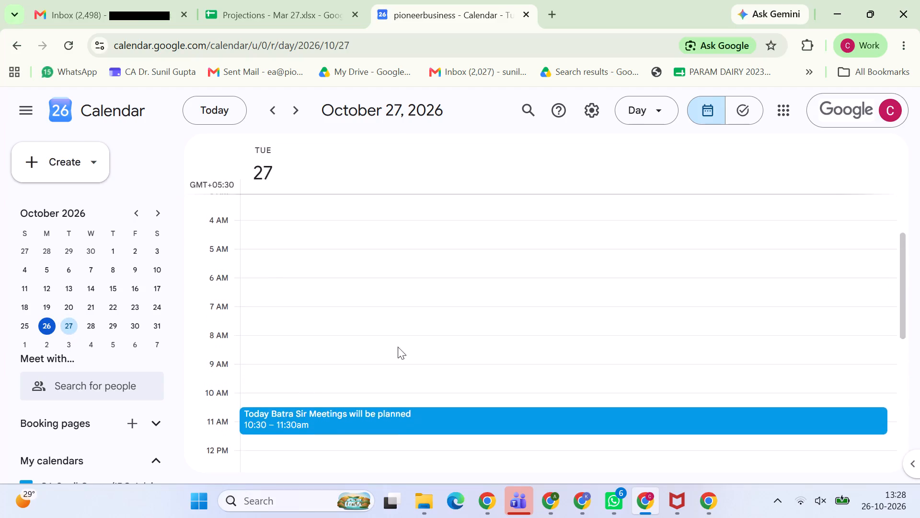
scroll(398, 347, down, 1)
click(94, 329)
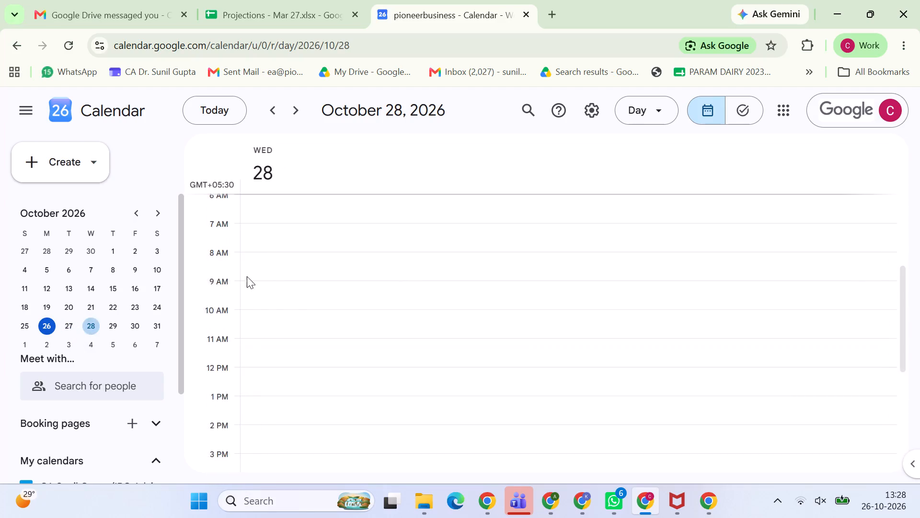
scroll(290, 320, up, 4)
scroll(290, 320, down, 3)
scroll(330, 358, up, 2)
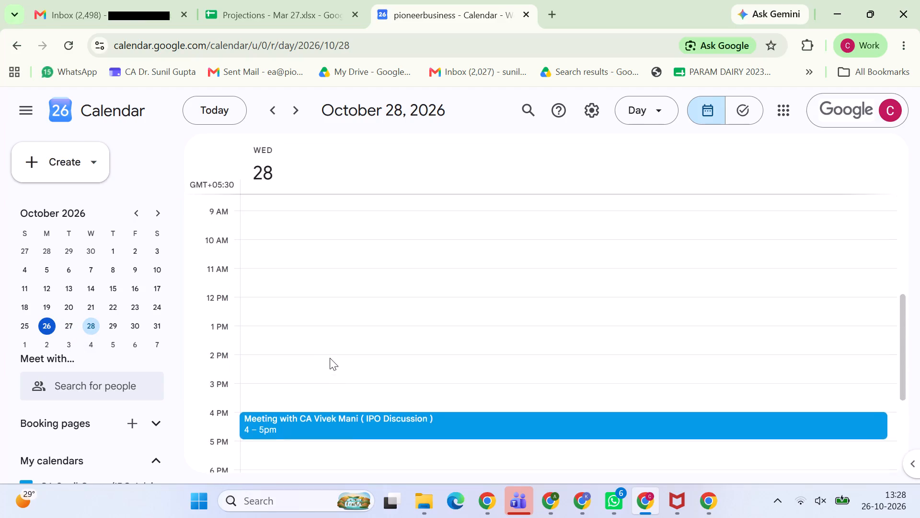
click(116, 325)
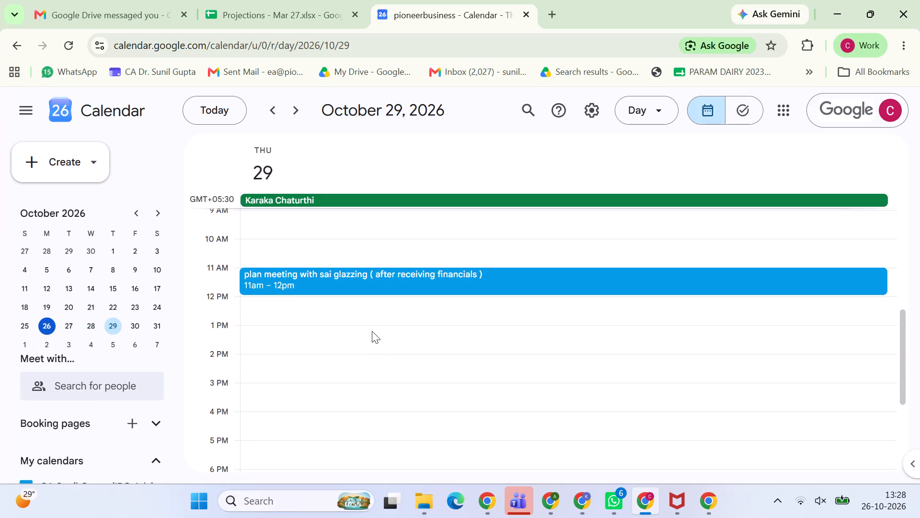
scroll(340, 337, up, 1)
scroll(401, 321, up, 3)
scroll(401, 321, down, 2)
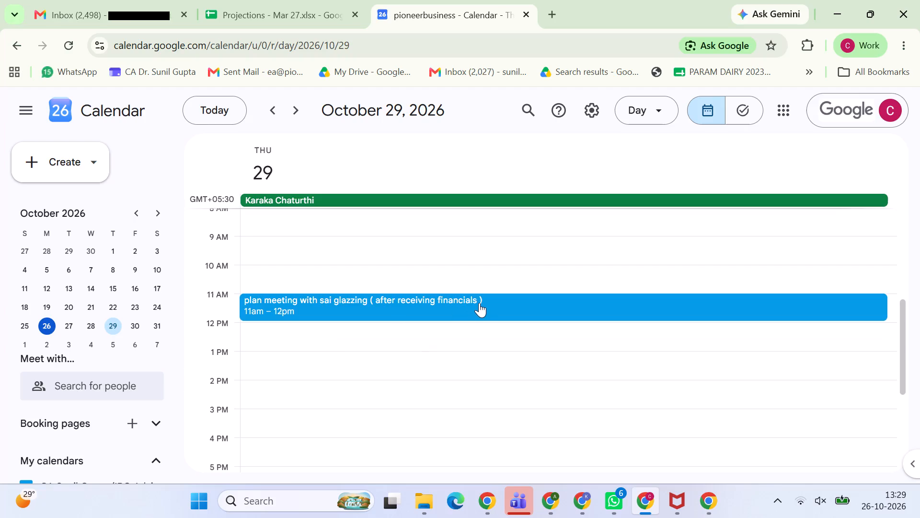
click(132, 322)
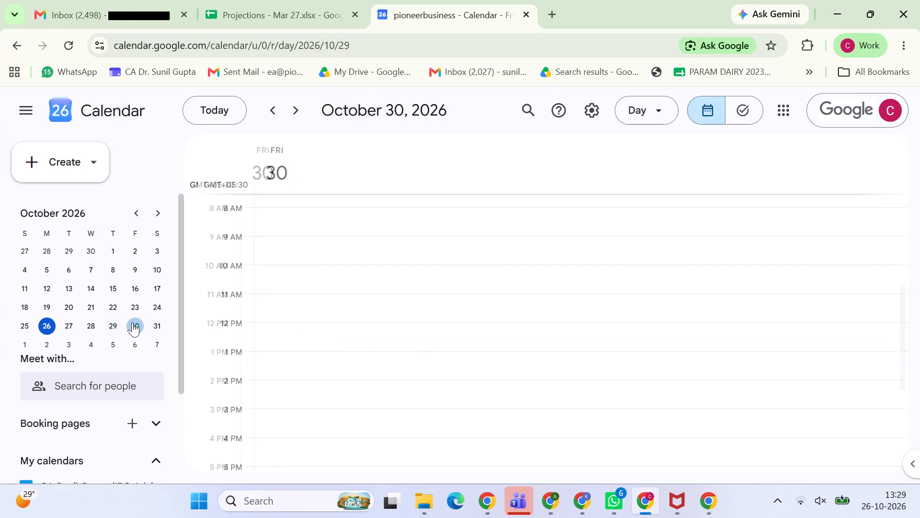
scroll(353, 344, up, 1)
scroll(353, 344, down, 6)
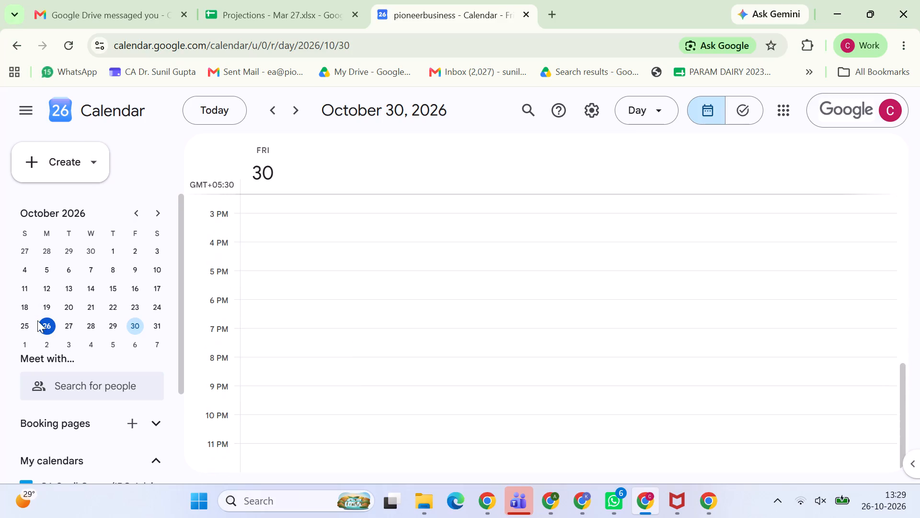
Recheck the calendar's day schedules for October 26 and October 27, 2026.
click(46, 322)
scroll(404, 353, up, 1)
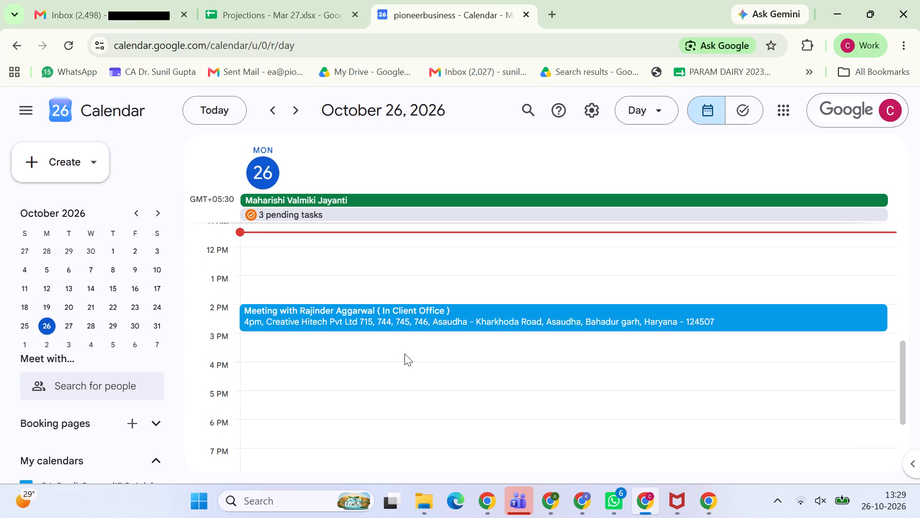
scroll(404, 353, up, 1)
scroll(404, 353, down, 2)
scroll(404, 353, up, 2)
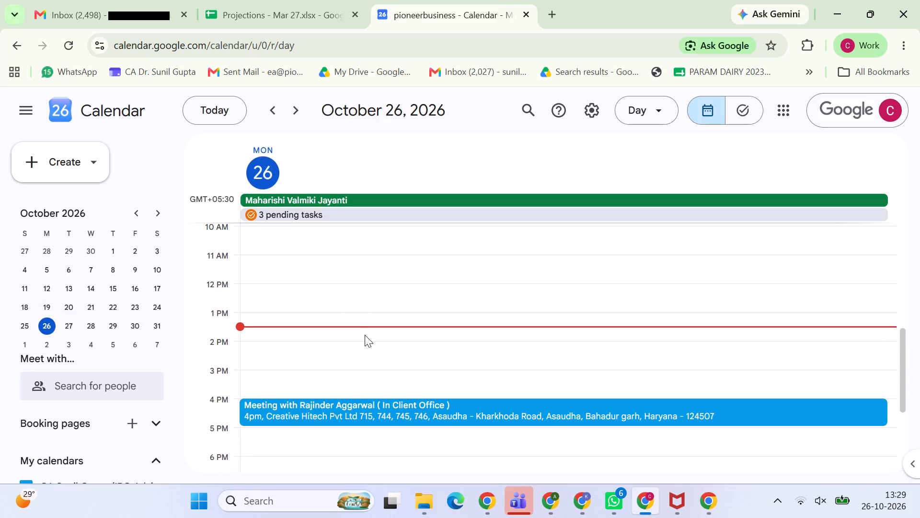
click(69, 321)
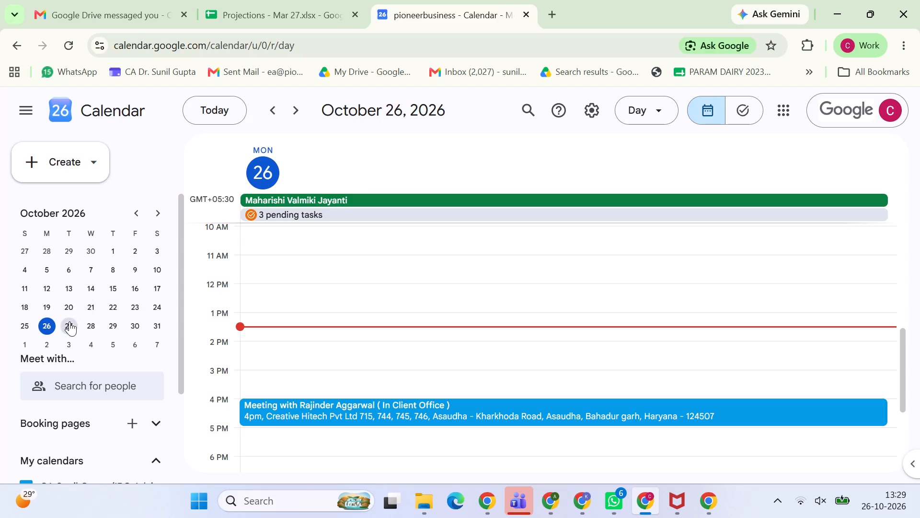
scroll(403, 346, down, 2)
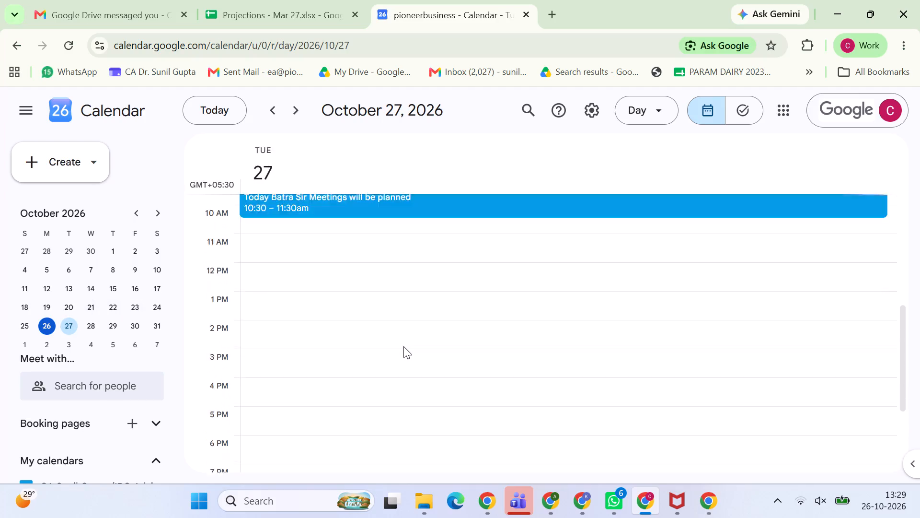
scroll(403, 346, down, 1)
scroll(403, 346, up, 3)
scroll(443, 302, down, 3)
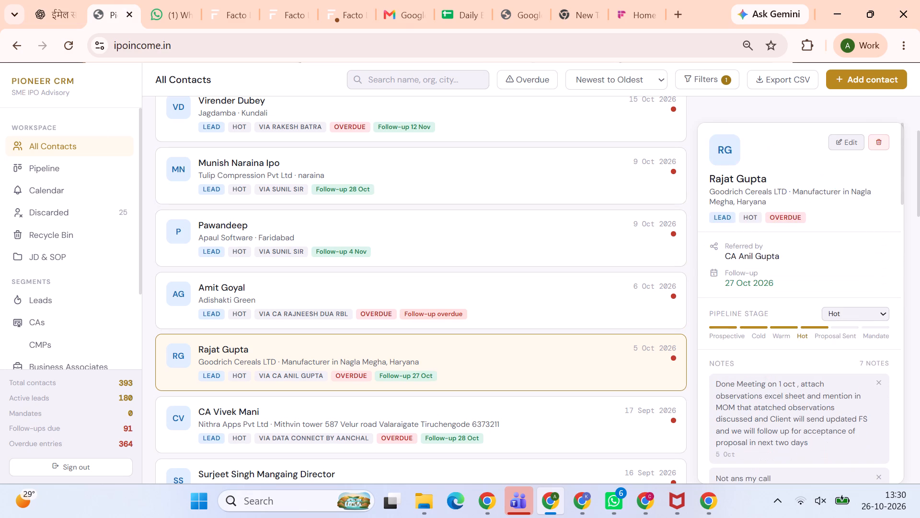
scroll(775, 295, down, 5)
scroll(775, 295, up, 3)
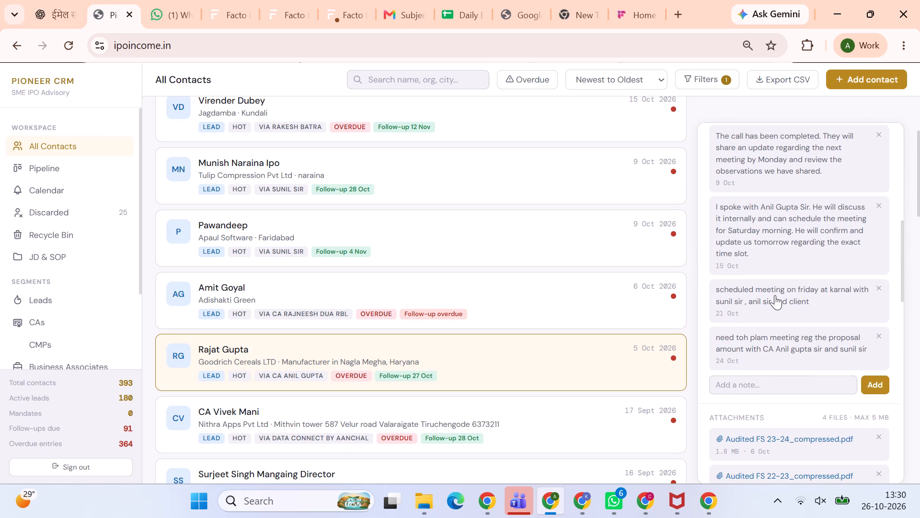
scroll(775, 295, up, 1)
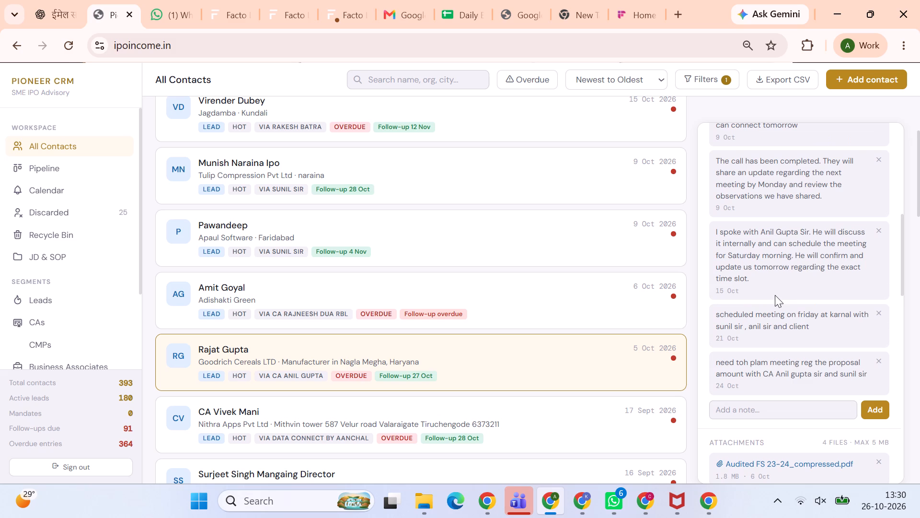
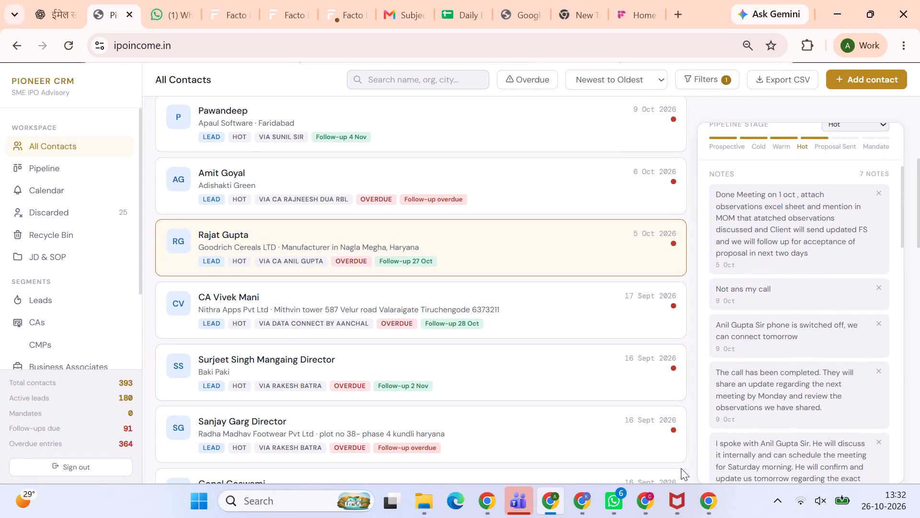
Switch to the Google Calendar browser window showing the day schedule for October 27, 2026.
click(650, 508)
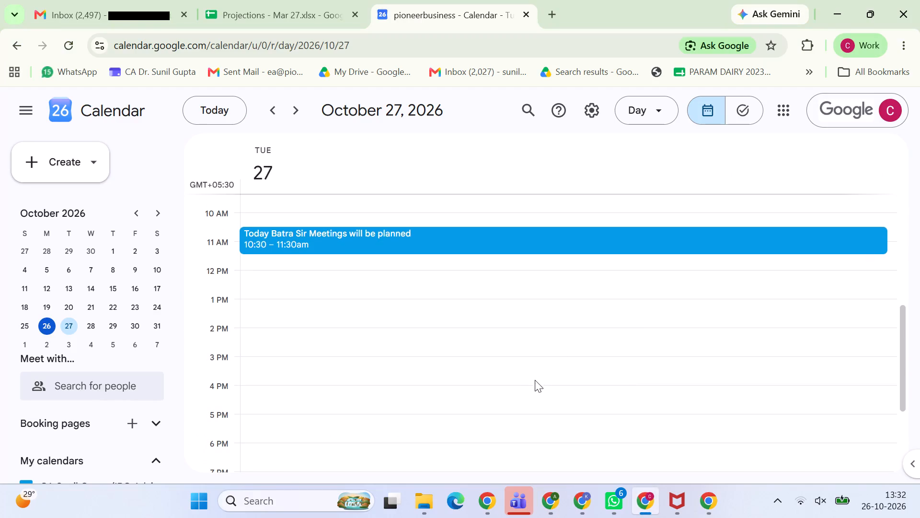
Check the earlier hours of the October 27 schedule in Google Calendar and return to the CRM contacts list.
scroll(396, 305, up, 1)
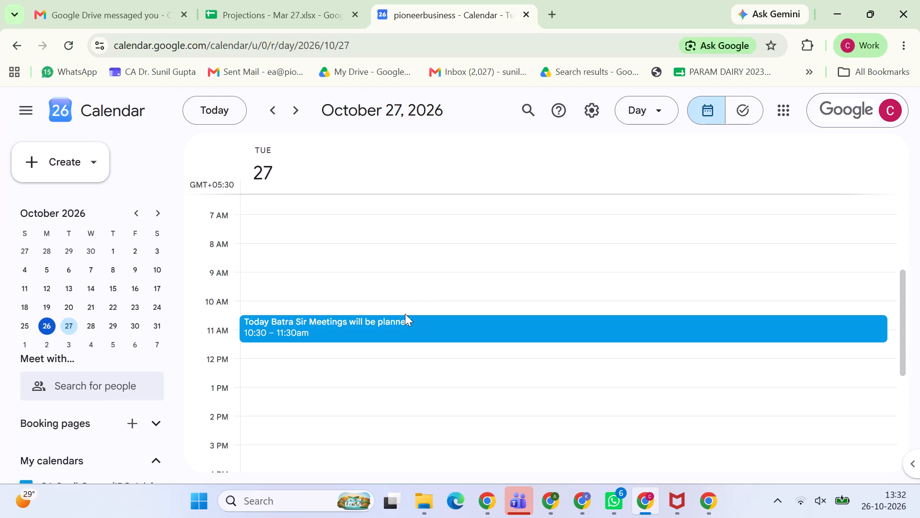
click(549, 494)
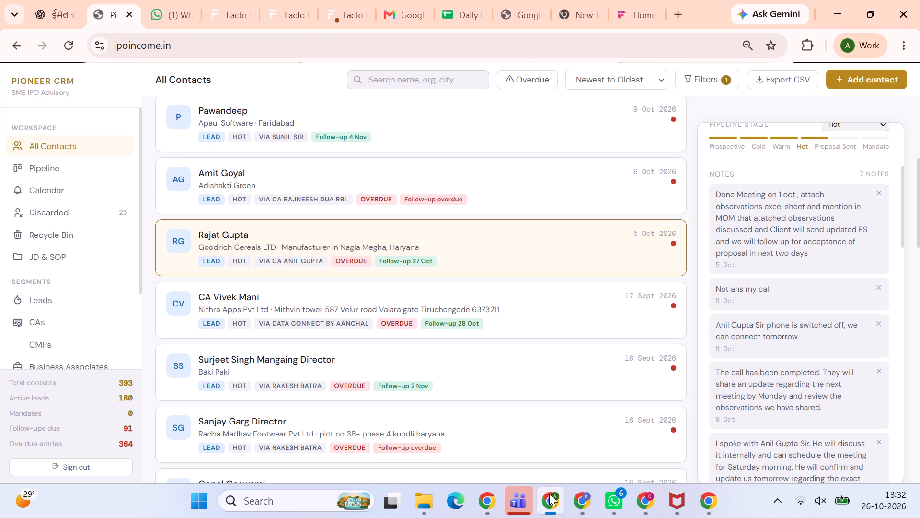
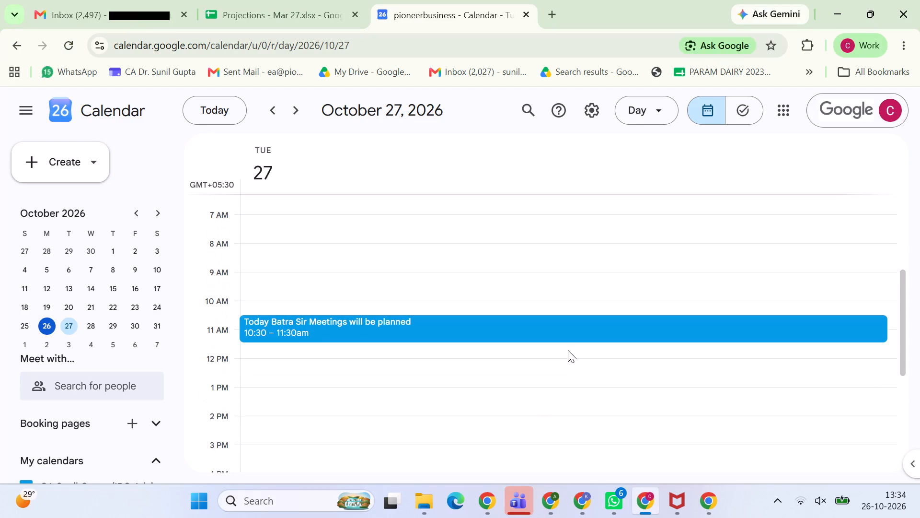
Open the October 26 day schedule in Google Calendar and check the afternoon hours.
click(44, 325)
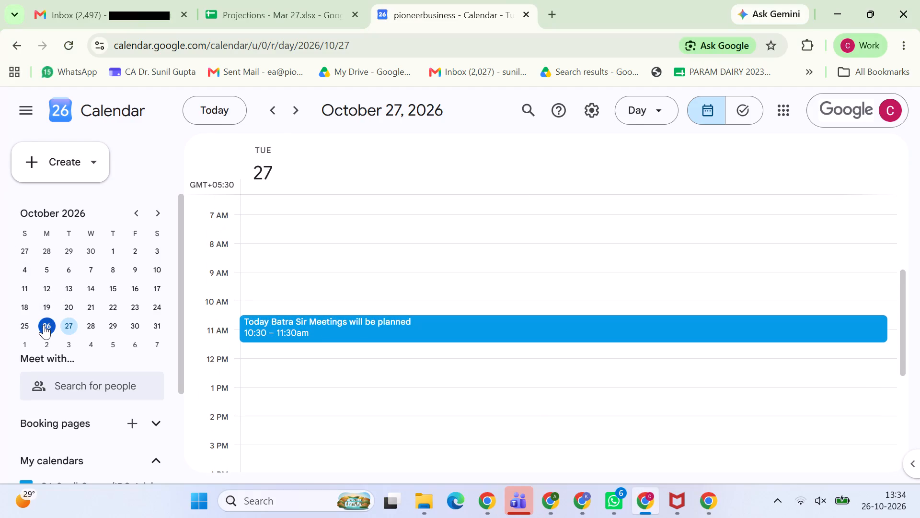
scroll(396, 281, down, 1)
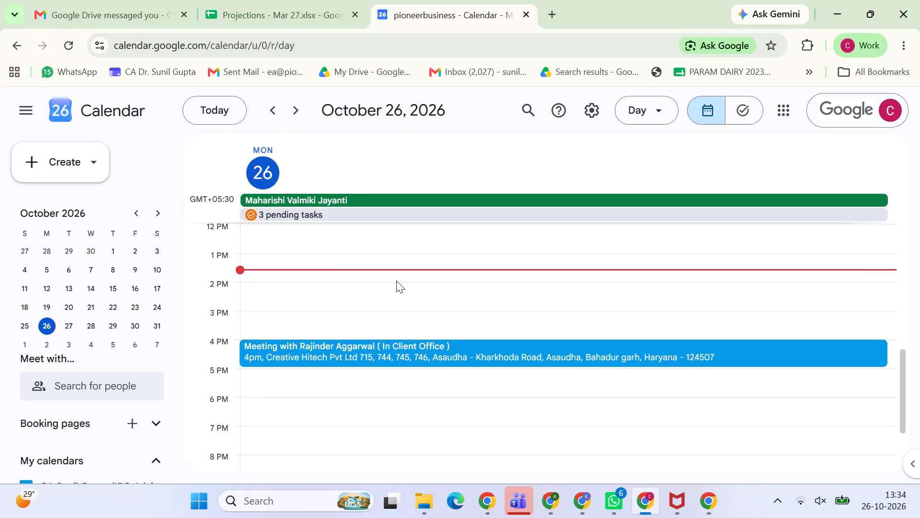
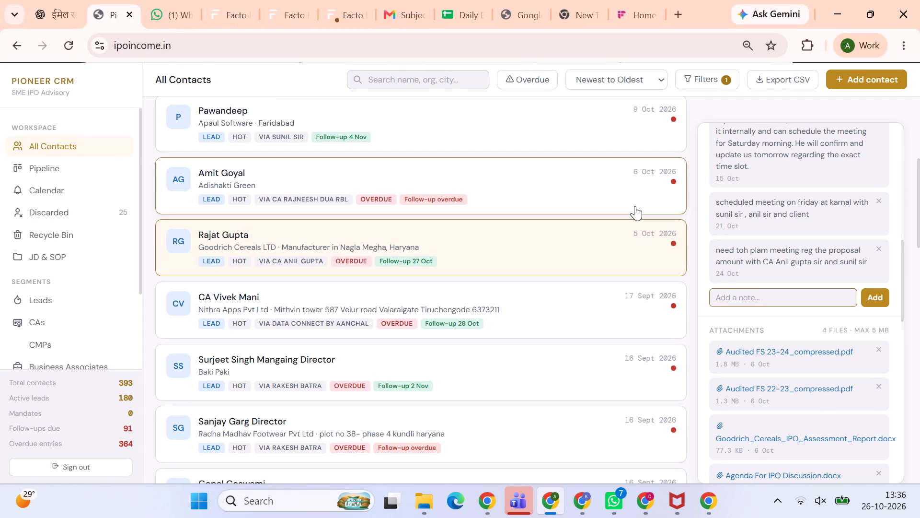
Add the drafted note to the Goodrich Cereals LTD lead: "I have spoken with Anil Ji. He will confirm the meeting tomorrow morning.".
click(728, 301)
key(ctrl+v)
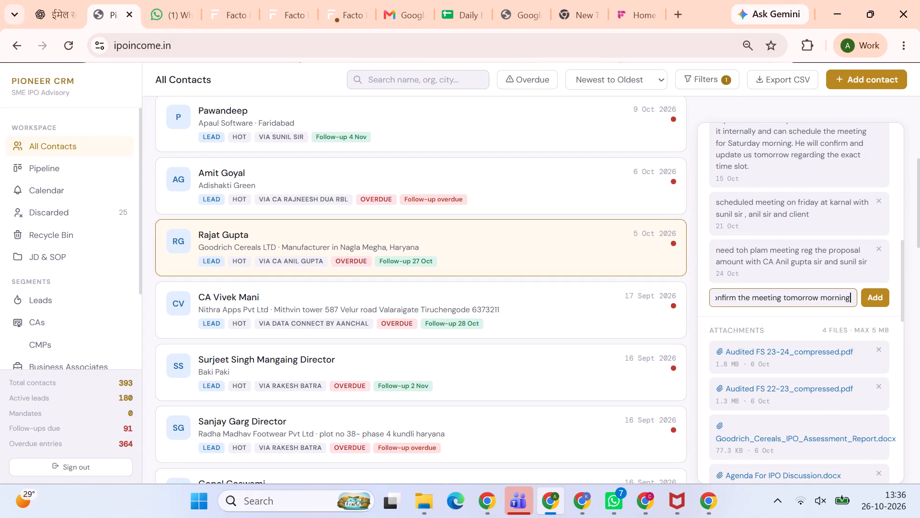
click(874, 292)
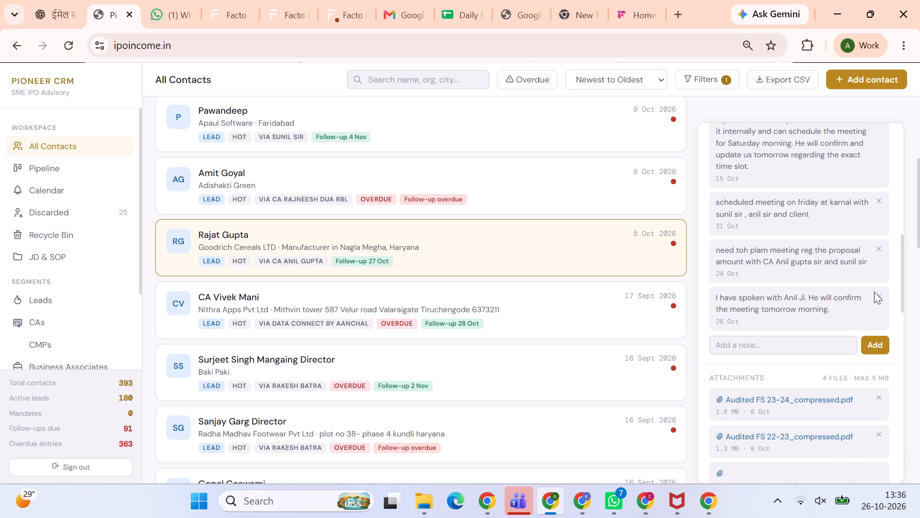
Open the Goodrich Cereals LTD lead's contact details for editing.
scroll(776, 200, up, 4)
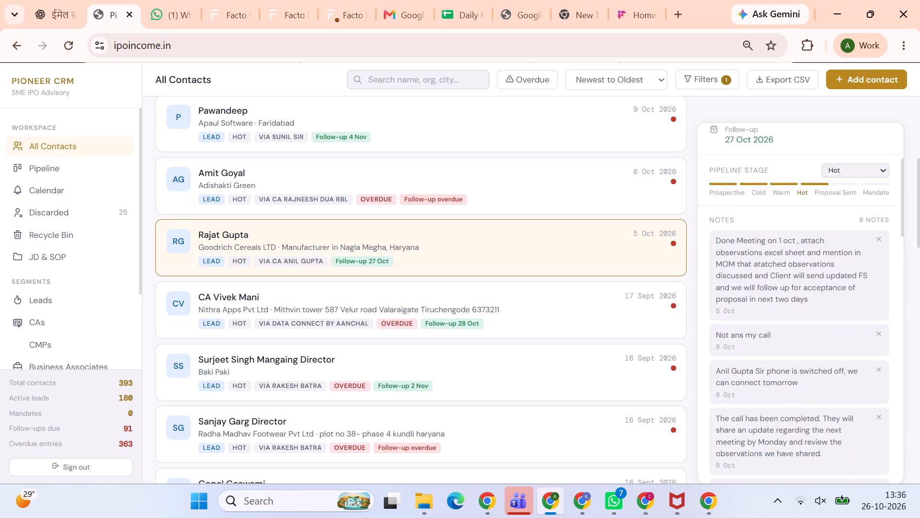
click(862, 140)
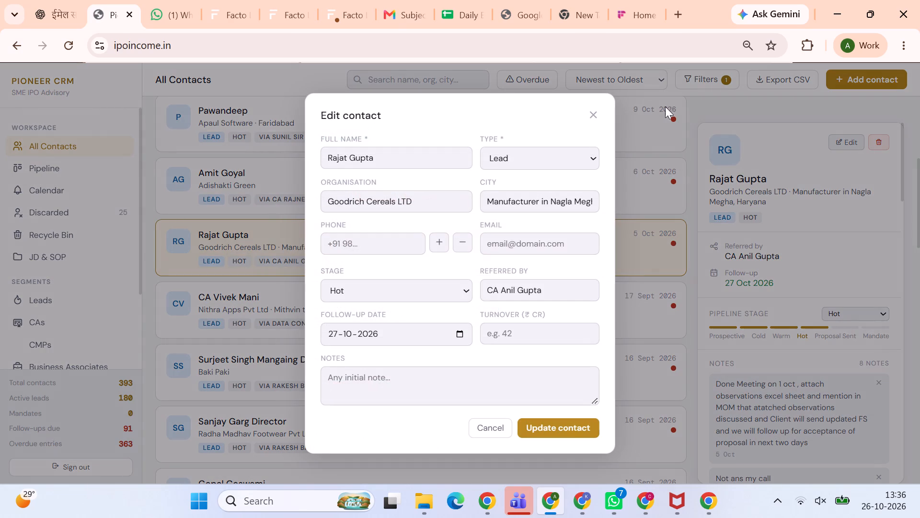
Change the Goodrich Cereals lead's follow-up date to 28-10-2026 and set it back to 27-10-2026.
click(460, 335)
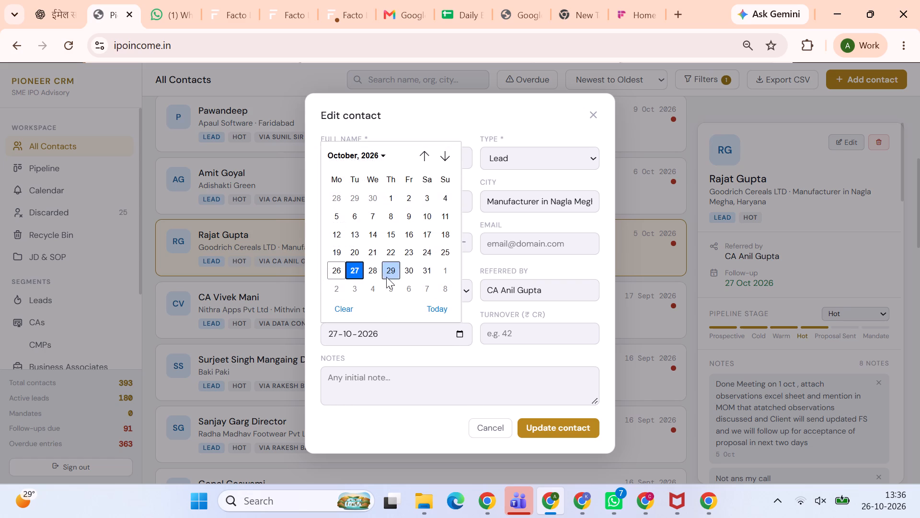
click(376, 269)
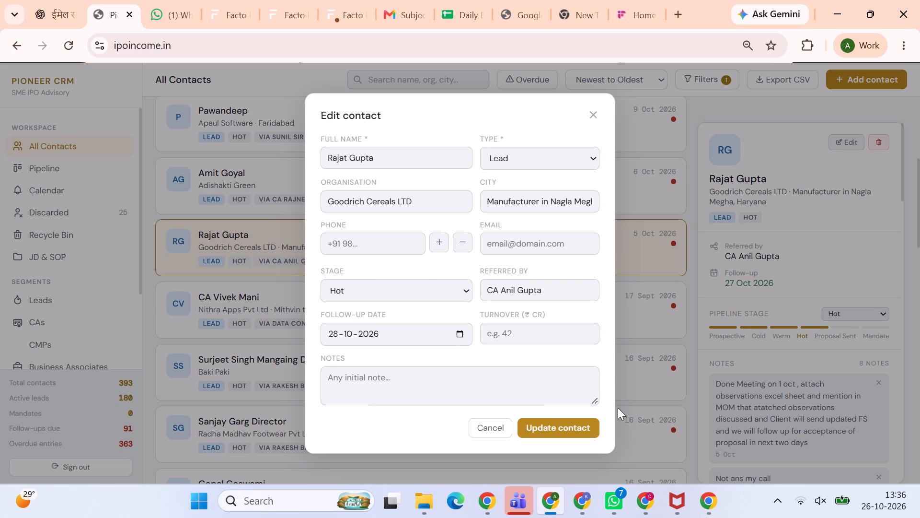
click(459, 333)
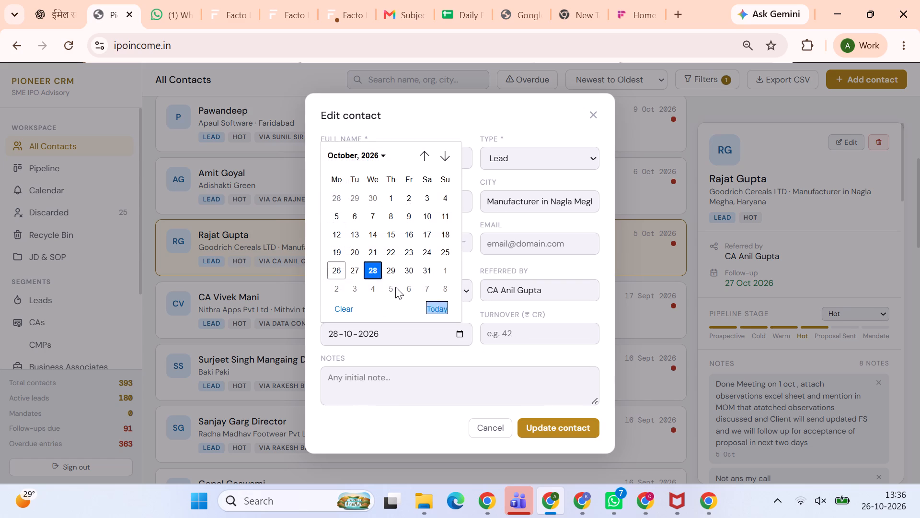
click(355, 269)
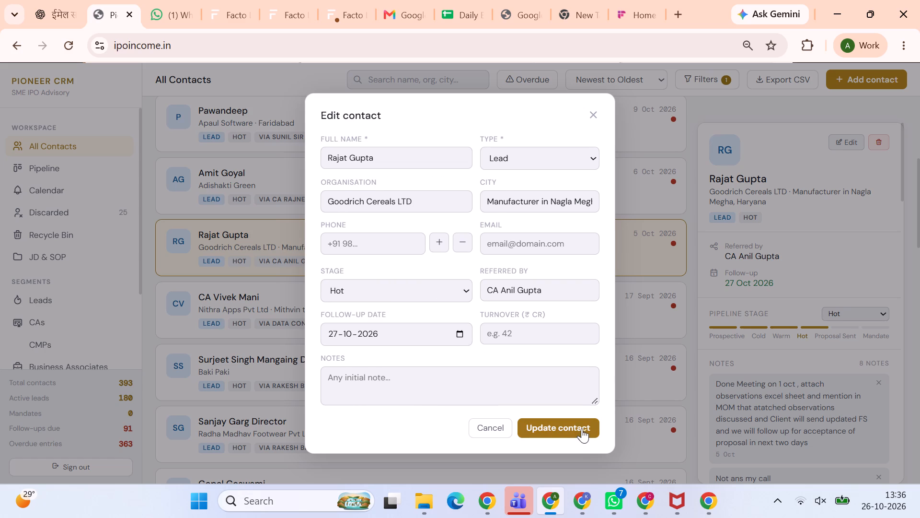
Save the edited Goodrich Cereals LTD contact and recheck its follow-up notes.
click(582, 427)
scroll(824, 376, down, 2)
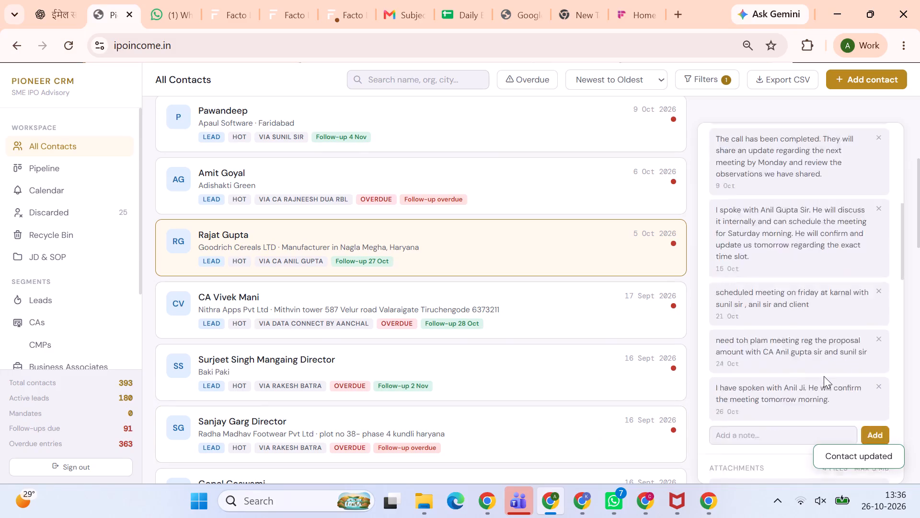
scroll(824, 376, up, 1)
scroll(824, 376, down, 1)
scroll(777, 342, down, 1)
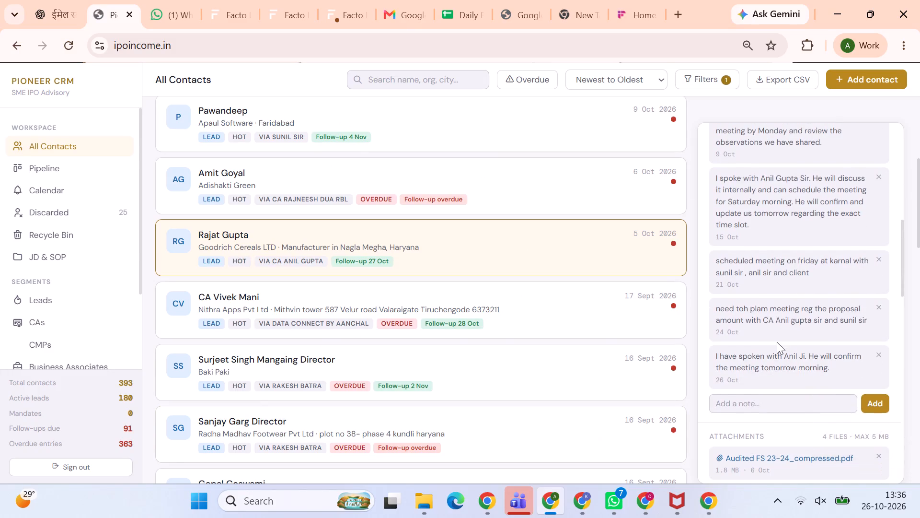
click(588, 312)
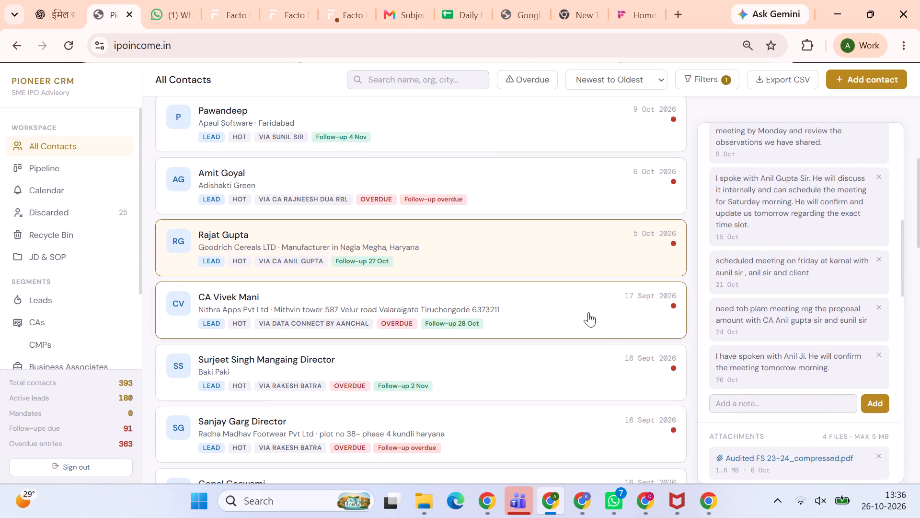
click(603, 374)
scroll(773, 326, down, 2)
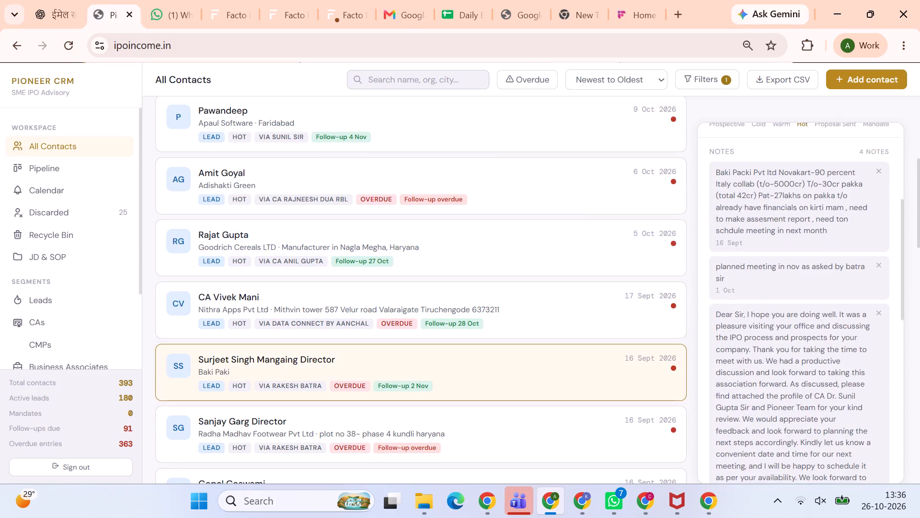
scroll(773, 326, down, 3)
scroll(806, 255, up, 1)
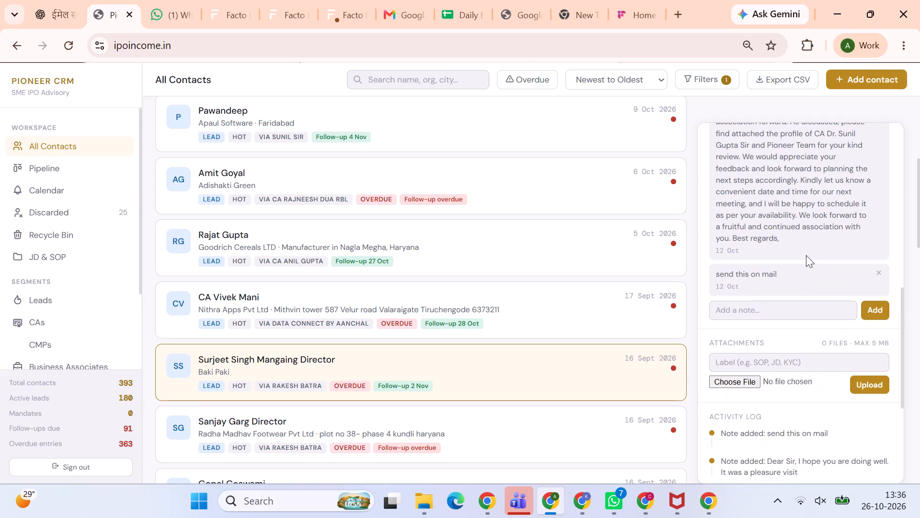
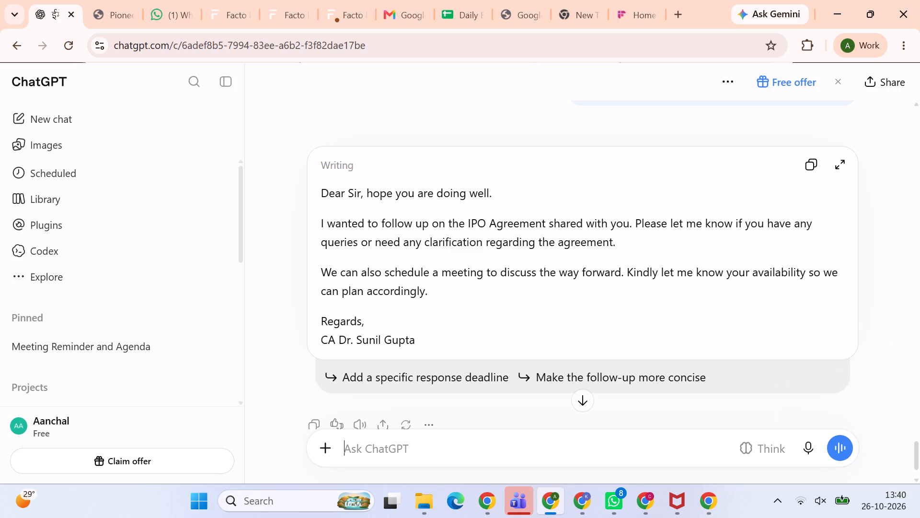
Review the recent IPO Agreement follow-up message drafts in the ChatGPT conversation.
scroll(565, 299, up, 1)
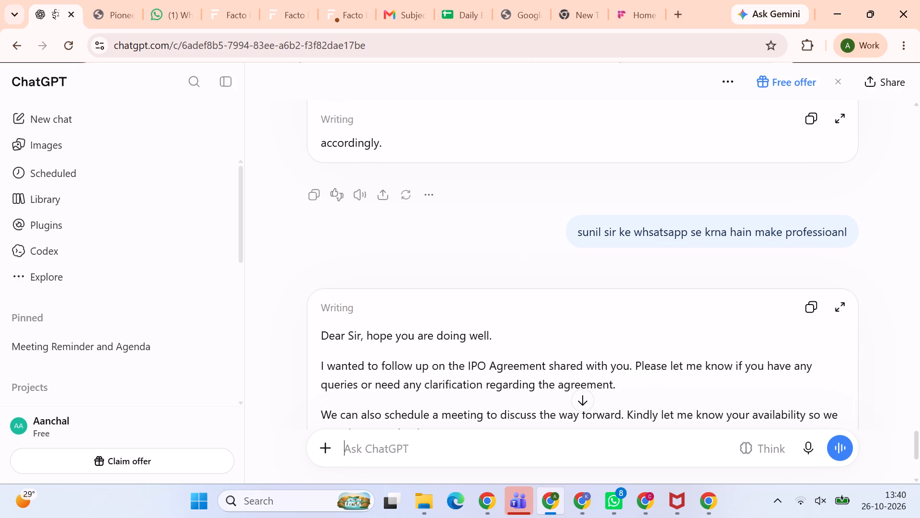
scroll(513, 344, up, 2)
scroll(538, 339, down, 2)
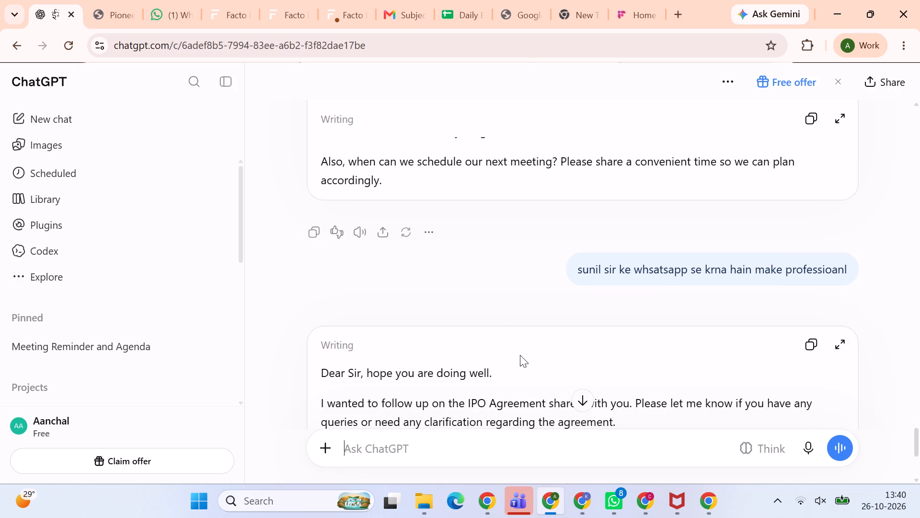
scroll(520, 355, down, 1)
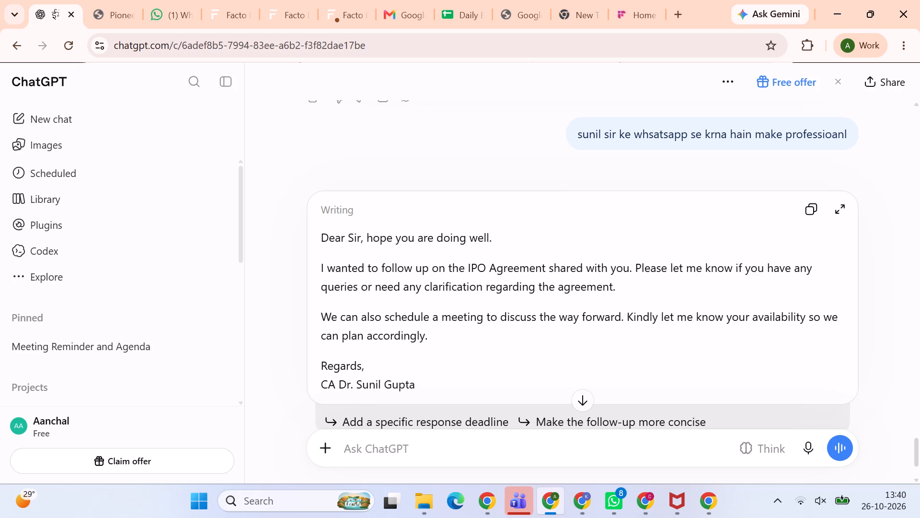
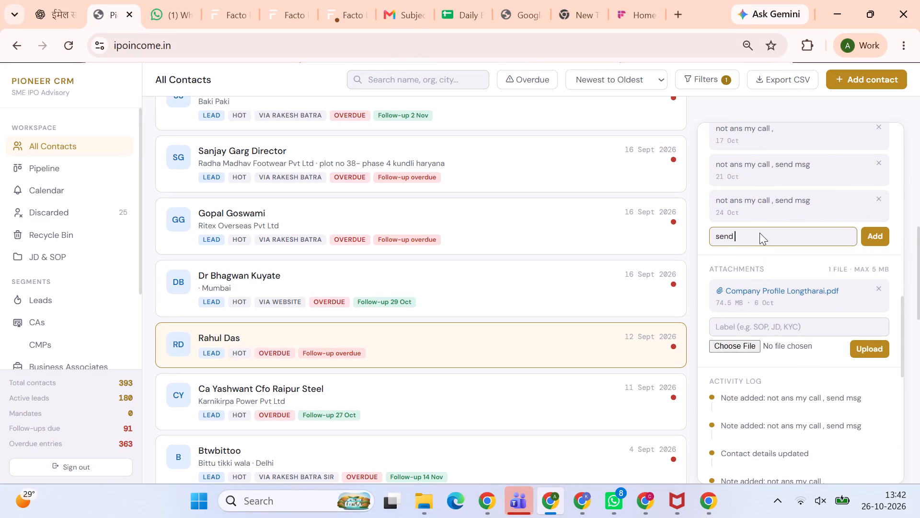
Complete the new follow-up note for the highlighted Longtharai lead so that it reads "send msg reg the financilas".
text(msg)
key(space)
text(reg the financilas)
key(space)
drag(816, 258, 799, 274)
click(799, 274)
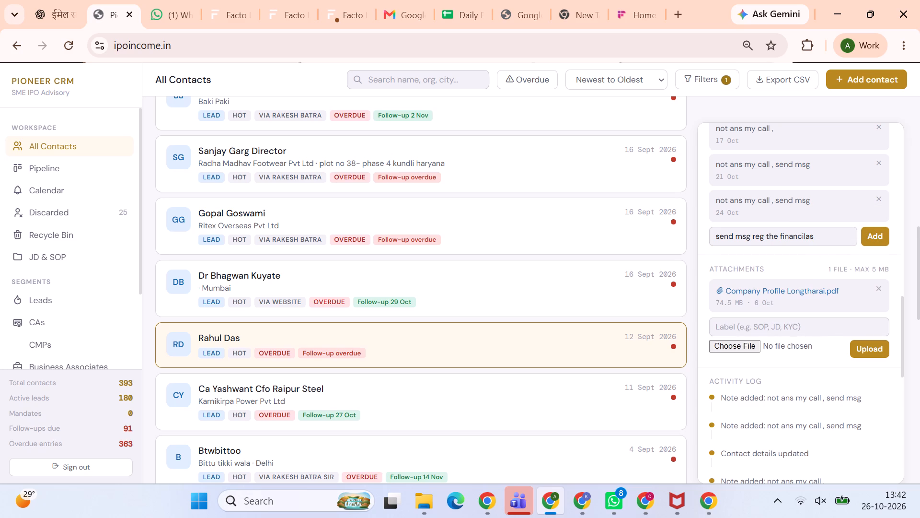
Finish and add the note "send msg reg the financilas , cut my call" on the open Longtharai lead.
click(825, 241)
key(space)
text(, ut)
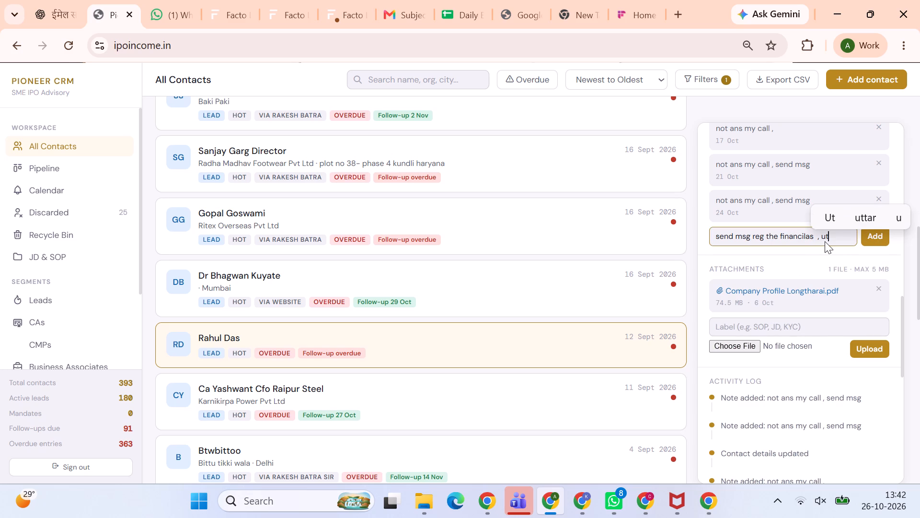
key(BackSpace)
key(BackSpace)
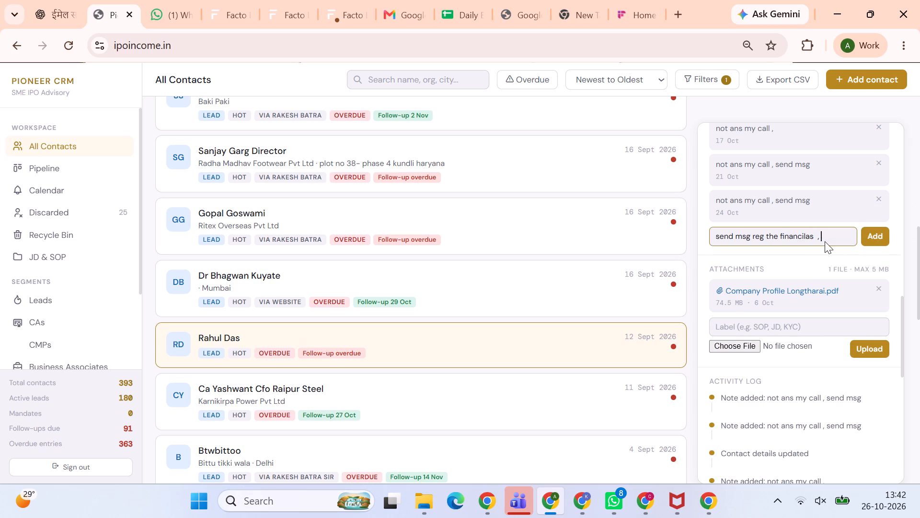
text(cut my call)
click(797, 261)
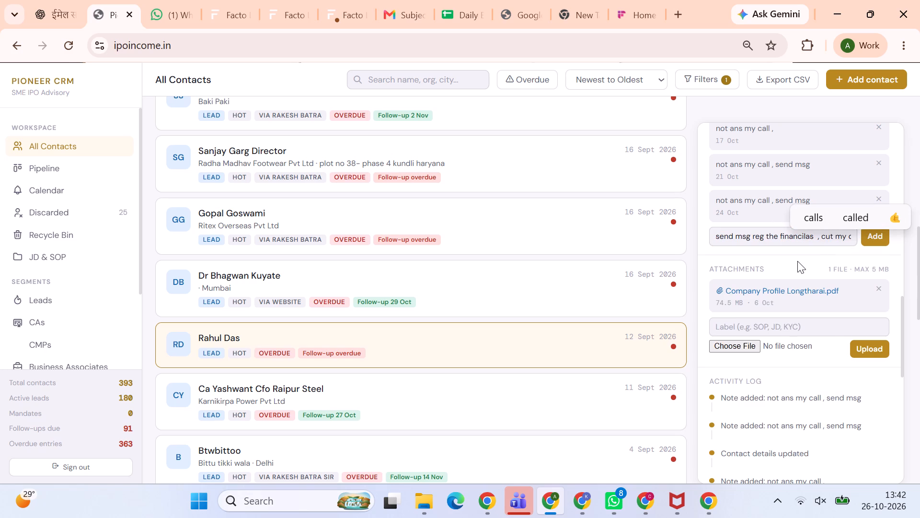
click(874, 233)
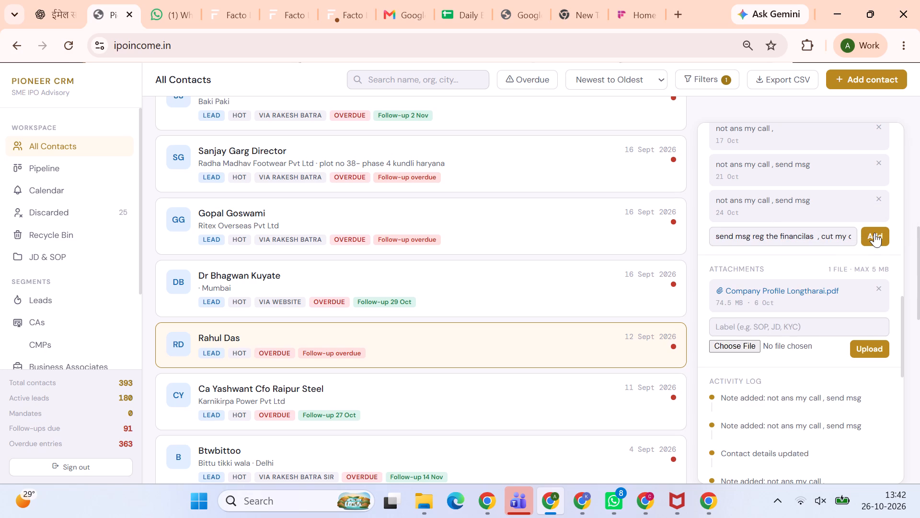
Change the contact type of the LinkedIn-referred hot lead dated 13 Aug 2026 to Other and update the contact.
scroll(568, 339, down, 1)
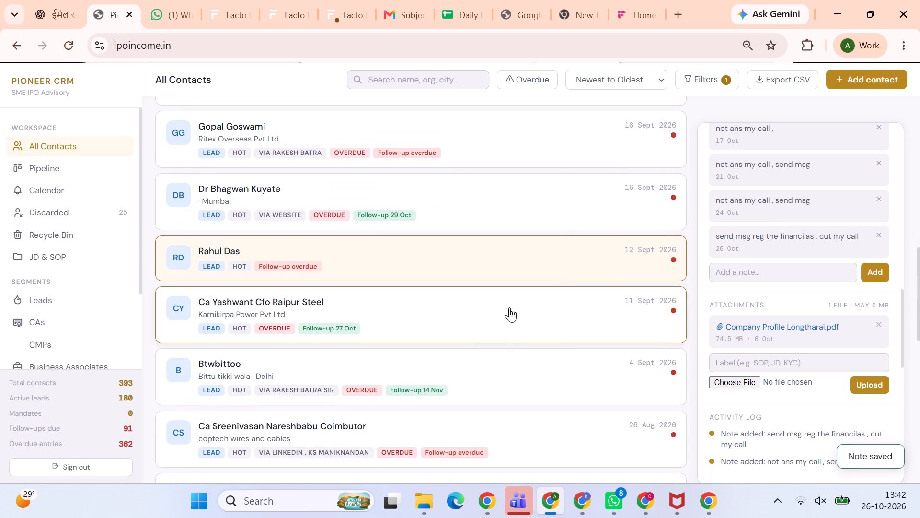
scroll(473, 356, down, 1)
scroll(556, 321, down, 1)
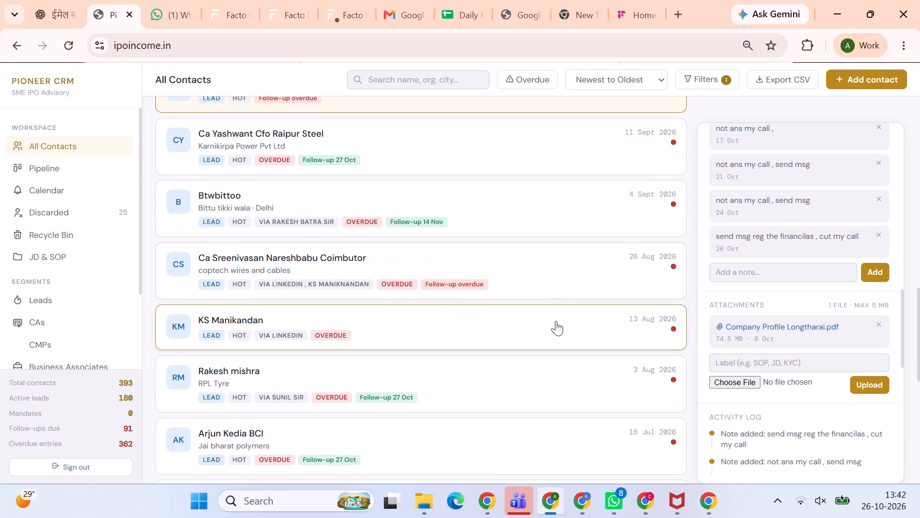
click(540, 317)
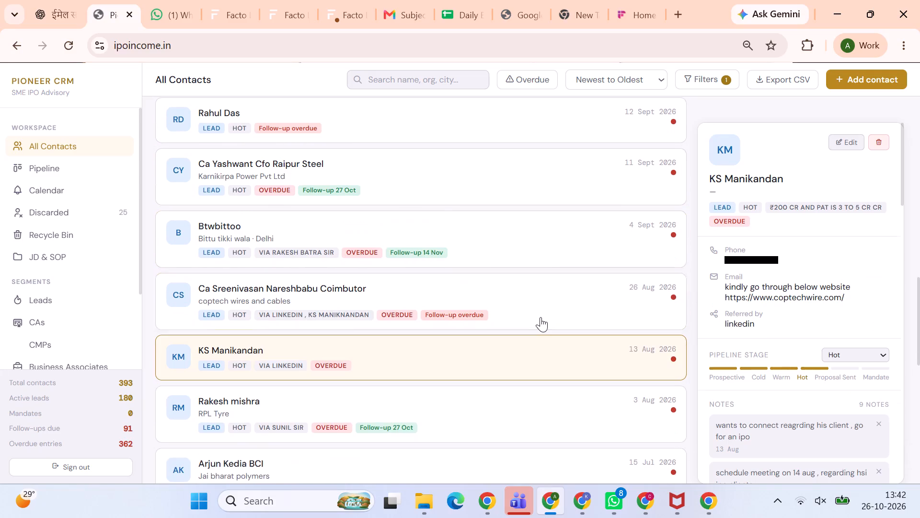
click(836, 141)
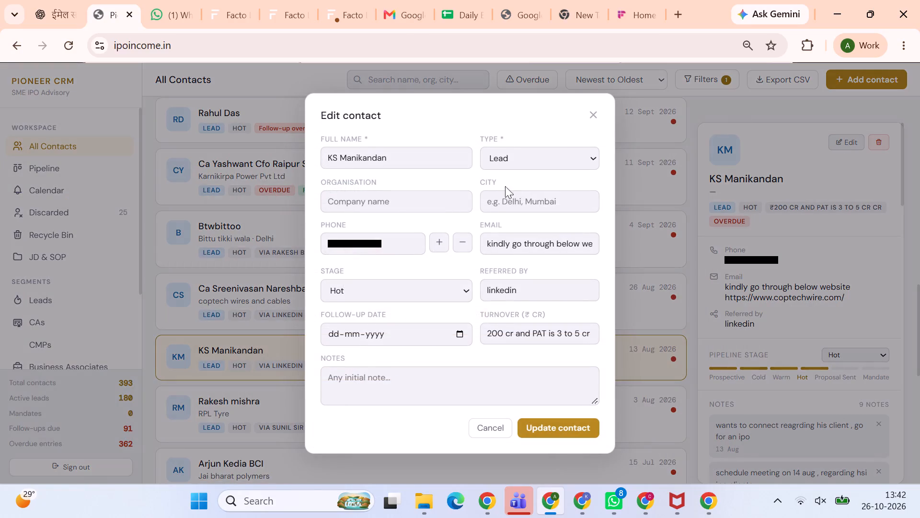
click(563, 157)
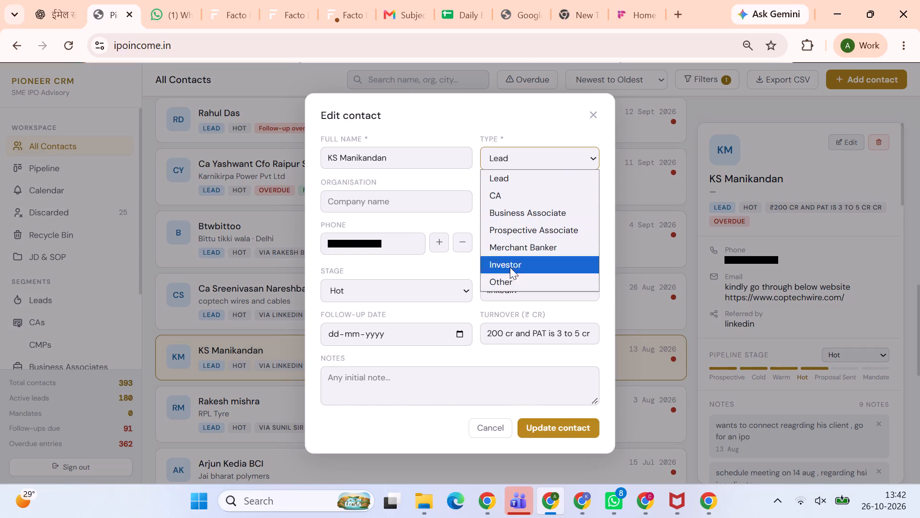
click(538, 275)
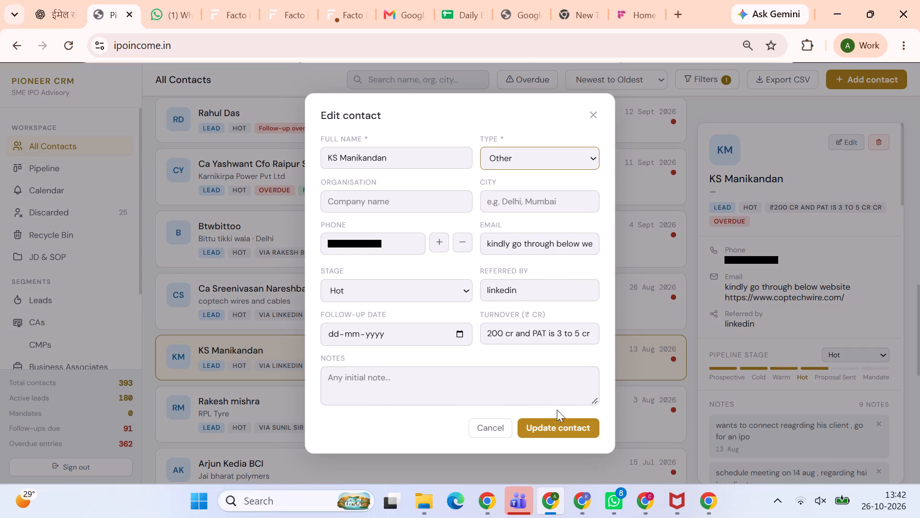
click(536, 429)
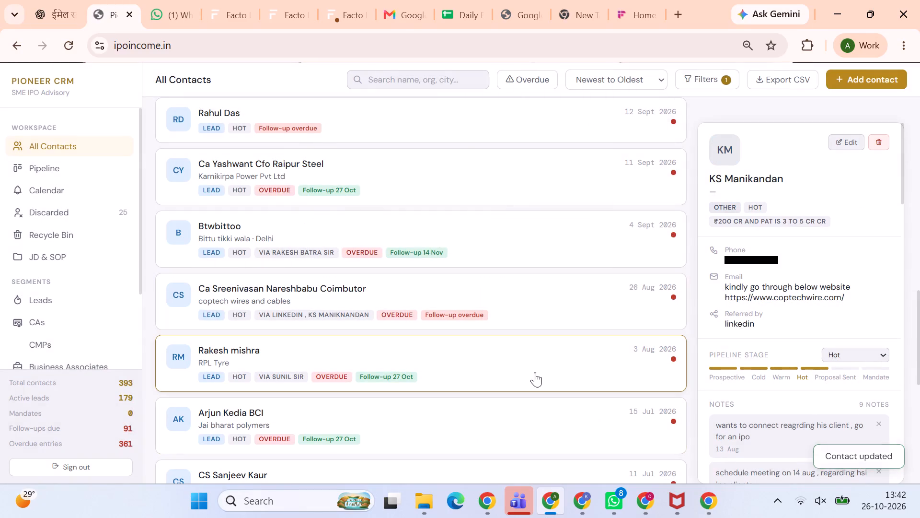
Review the older June 2026 hot leads, including Techture Structures, Wintage Engineers and Ashish Interbuild.
scroll(518, 413, down, 3)
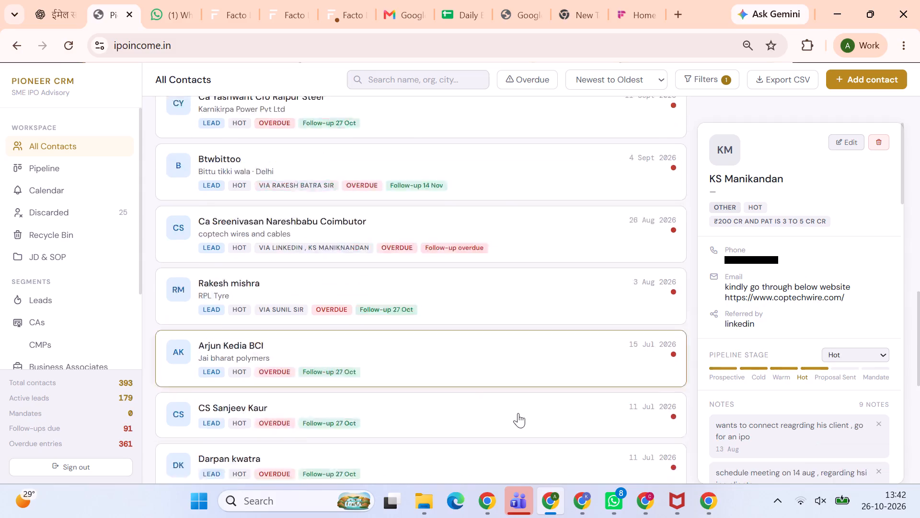
scroll(518, 413, down, 9)
click(545, 447)
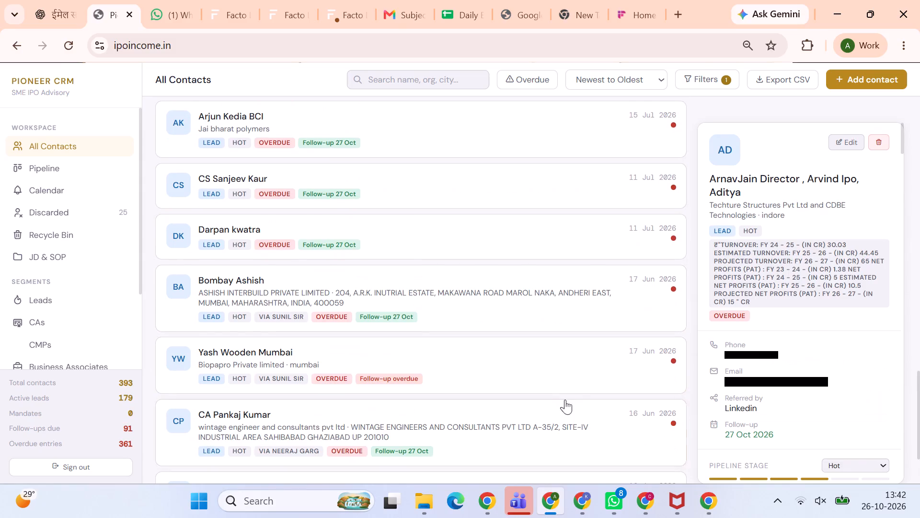
scroll(543, 412, down, 3)
click(512, 367)
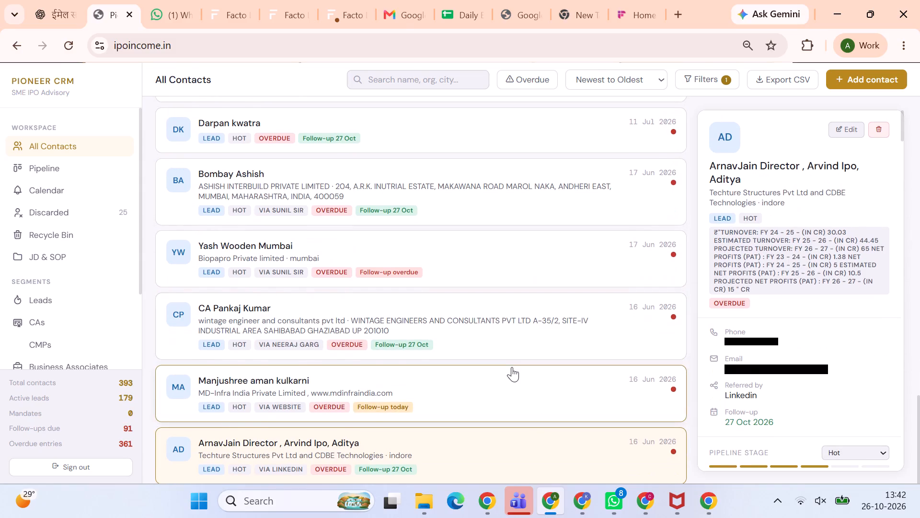
click(599, 342)
click(588, 283)
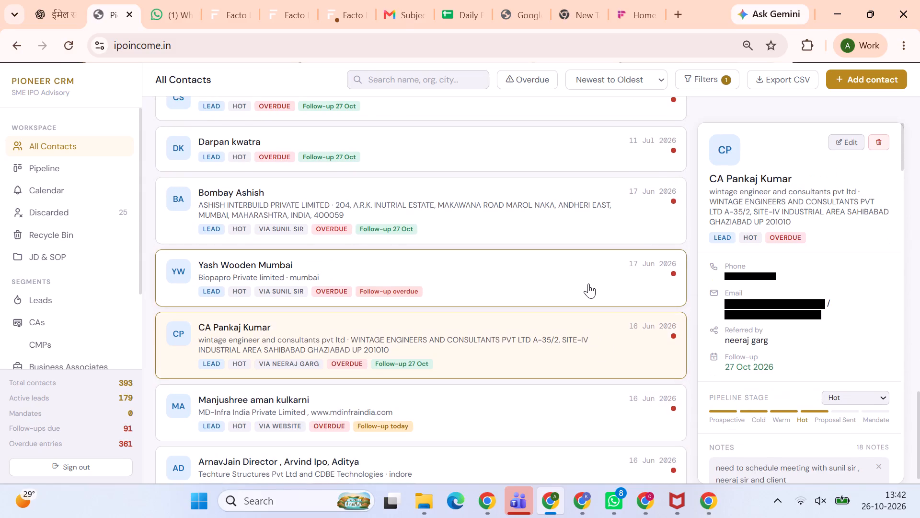
click(614, 223)
scroll(614, 223, up, 1)
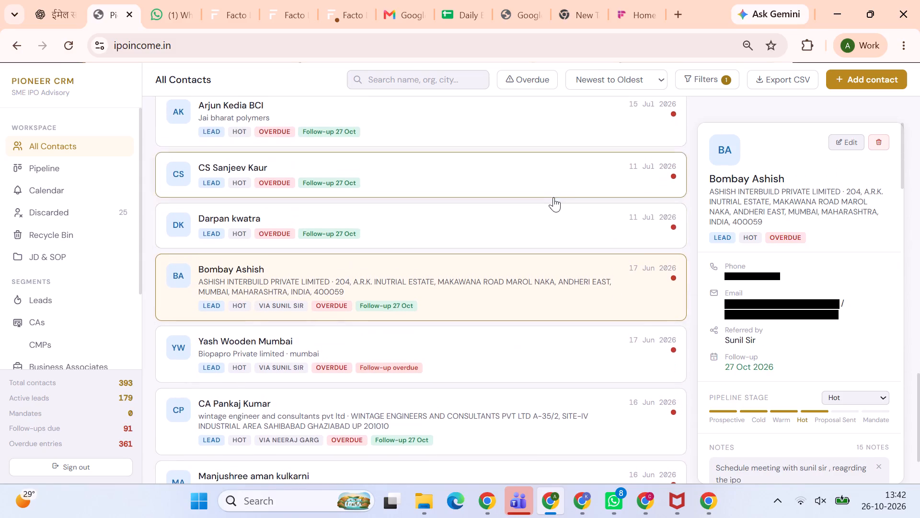
Add the note "need to schedule meeting after diwali as said by sunil sir" to Darpan's lead dated 11 Jul 2026.
click(540, 214)
scroll(767, 344, down, 3)
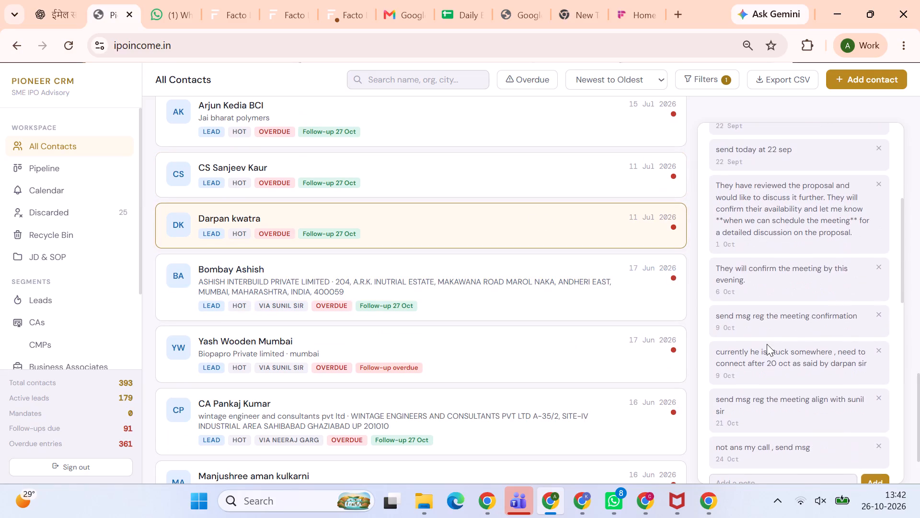
scroll(767, 344, down, 1)
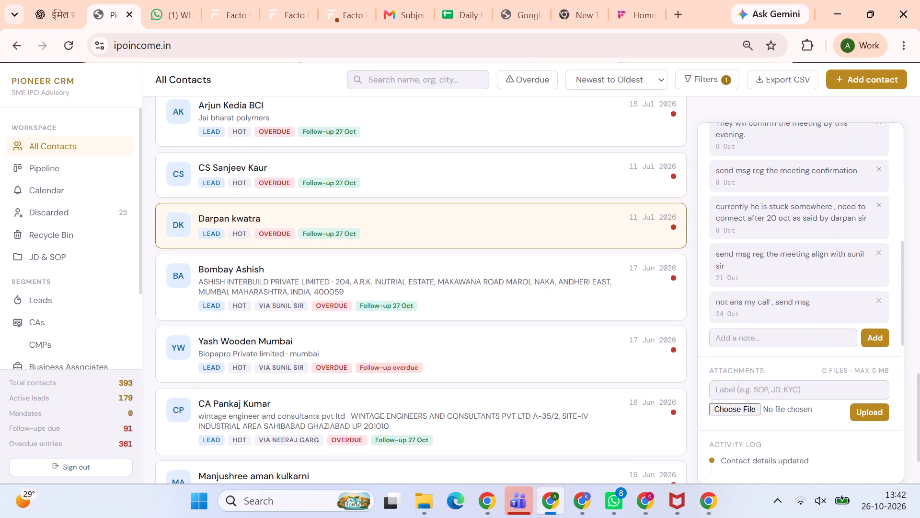
click(767, 342)
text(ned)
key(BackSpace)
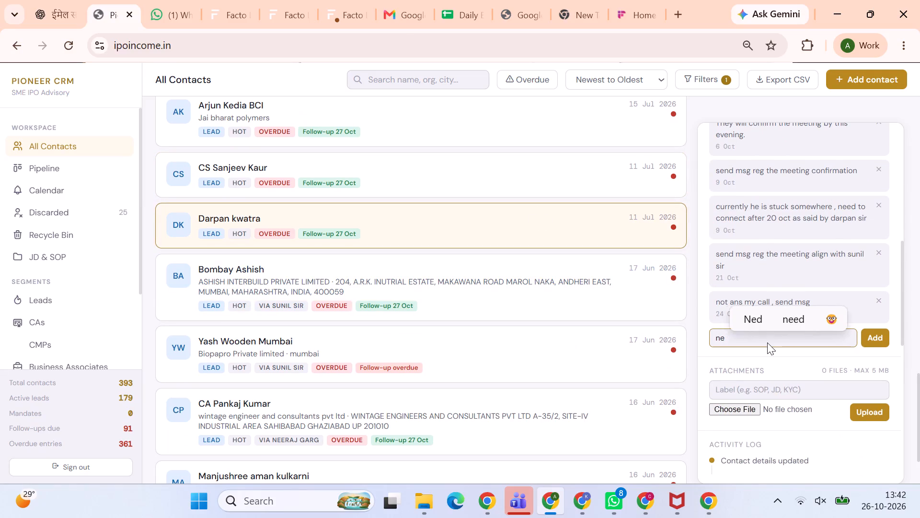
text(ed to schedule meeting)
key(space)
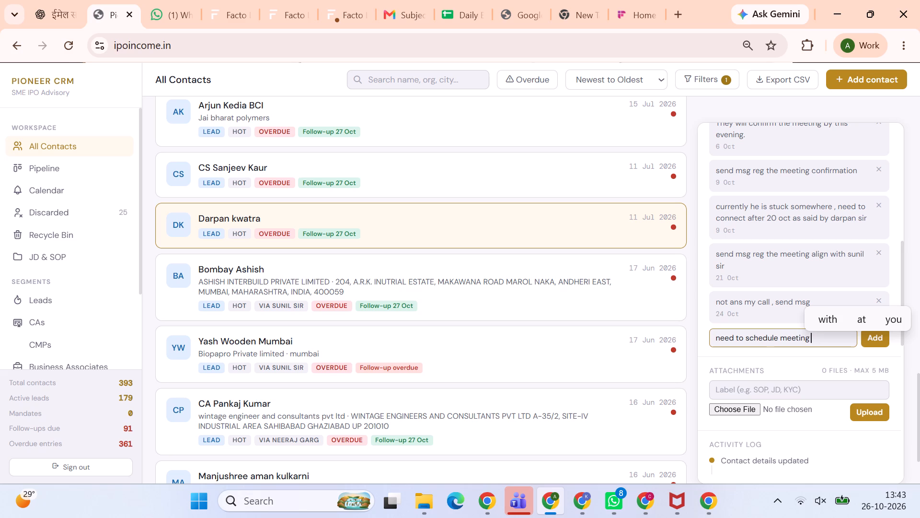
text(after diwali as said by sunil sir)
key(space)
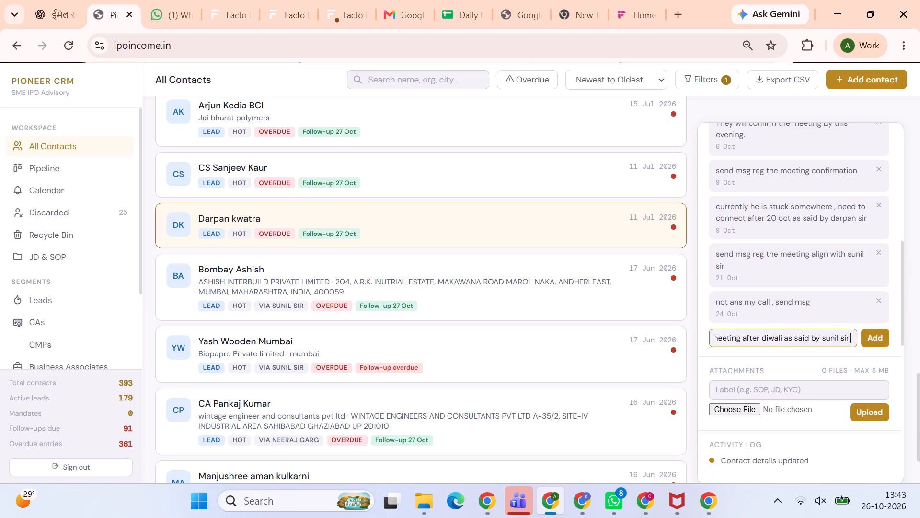
click(788, 362)
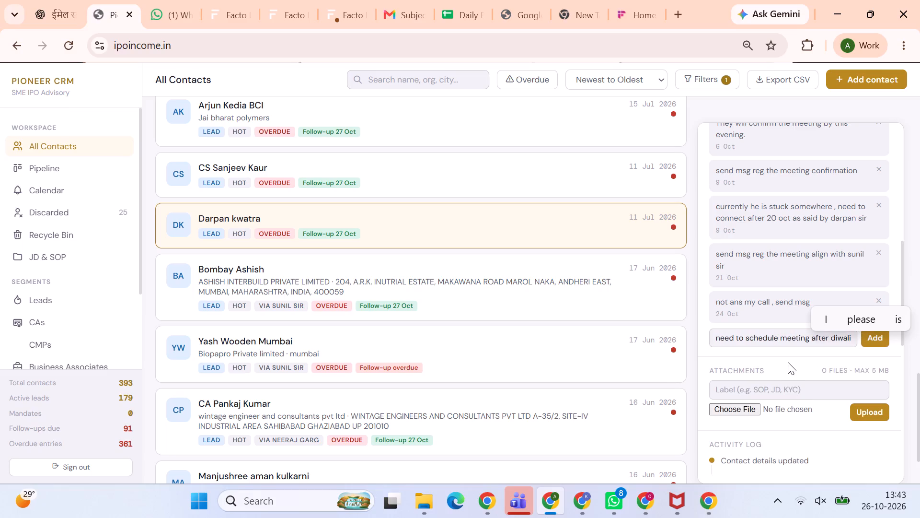
click(879, 335)
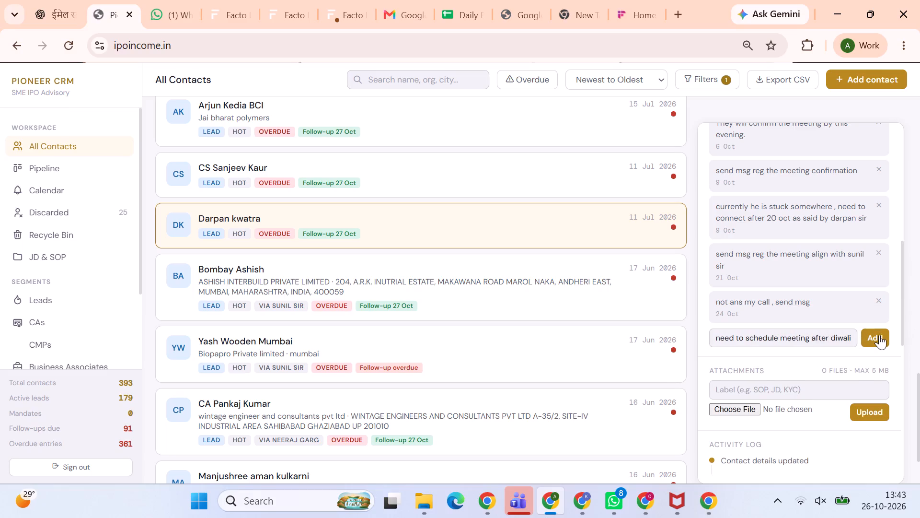
Set the follow-up date of Darpan's lead to 12-11-2026, update the contact and reopen its record.
scroll(794, 271, up, 3)
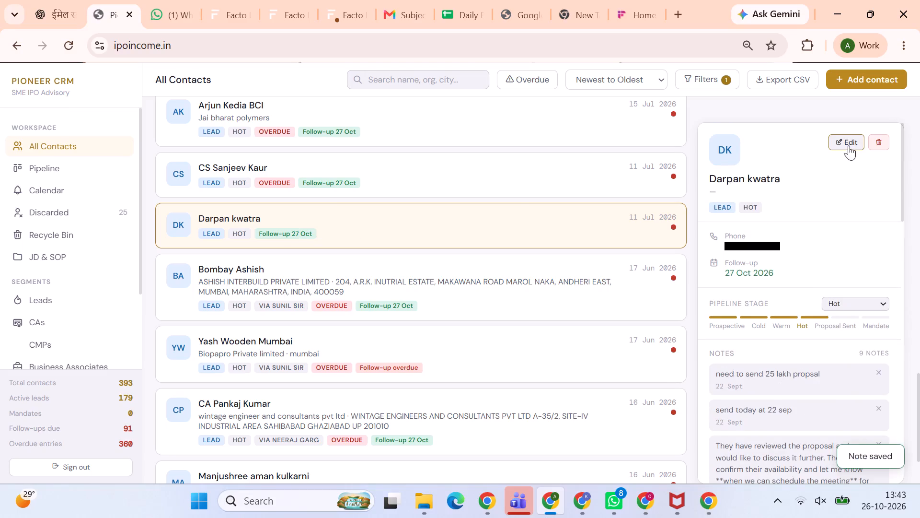
click(849, 145)
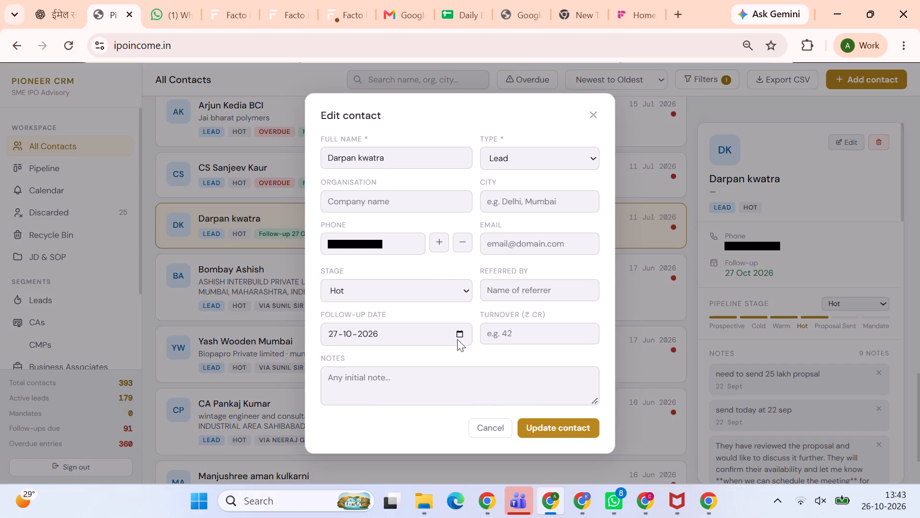
click(460, 331)
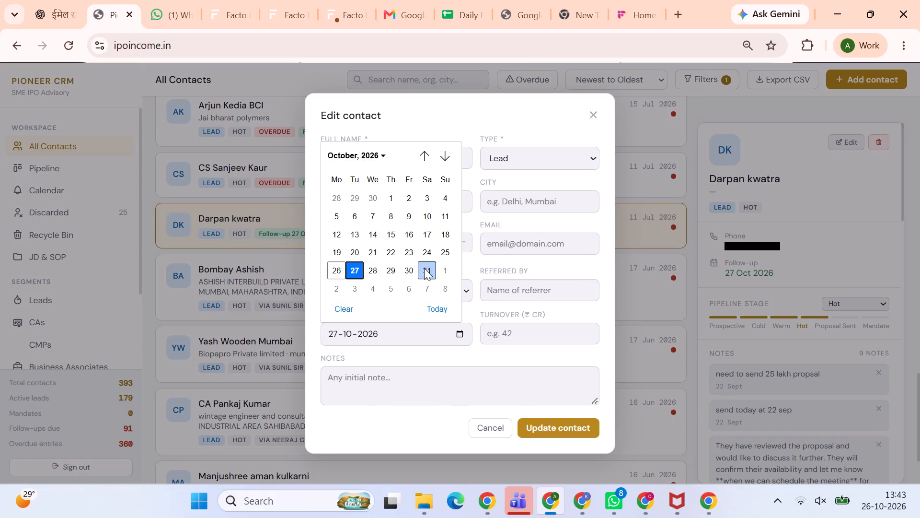
click(448, 151)
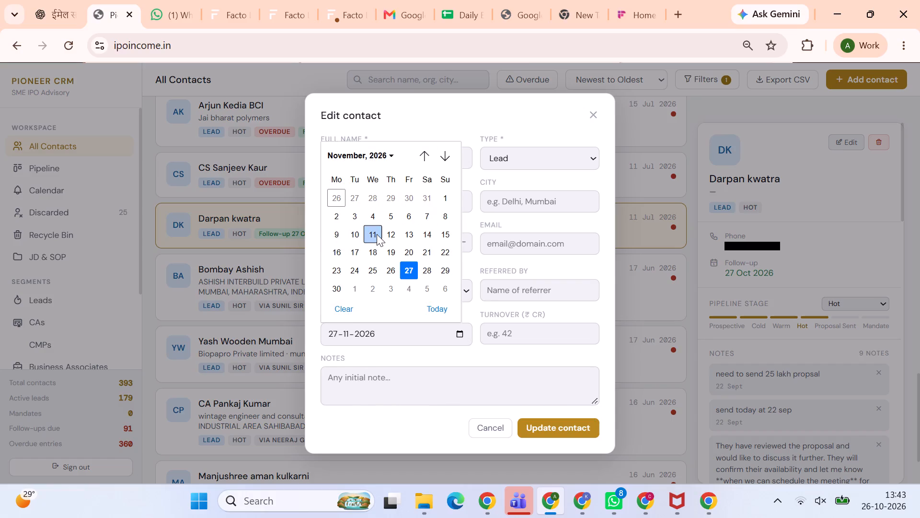
click(384, 233)
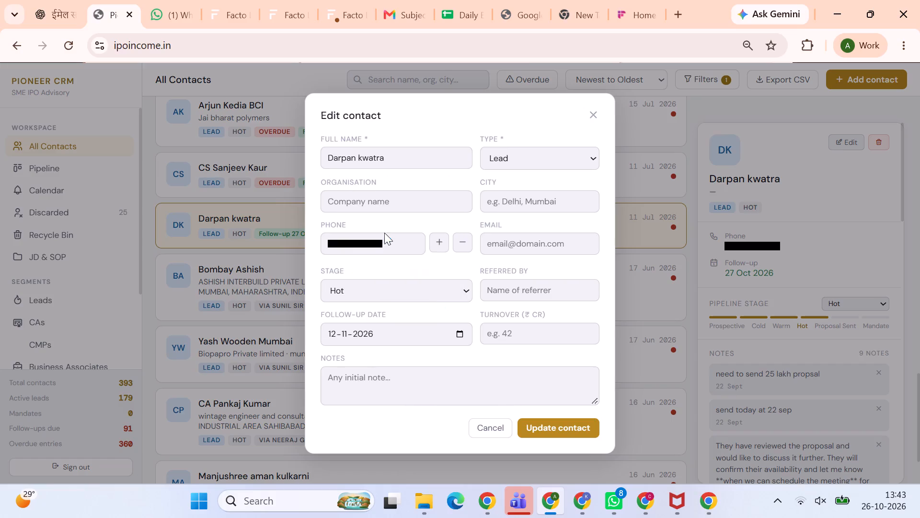
click(540, 422)
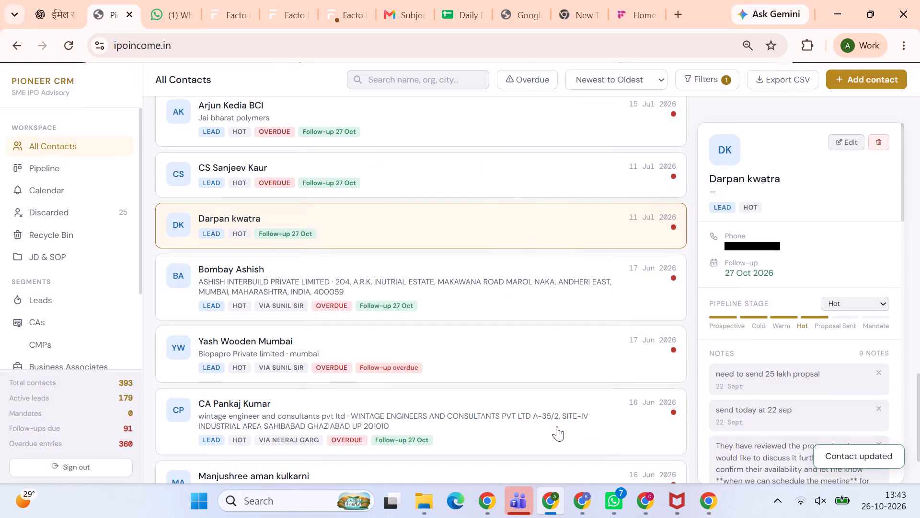
click(557, 426)
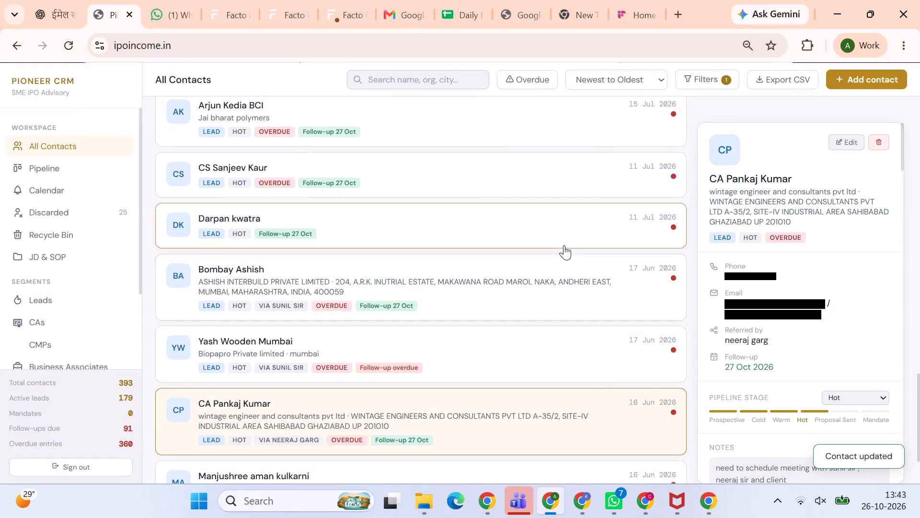
click(574, 234)
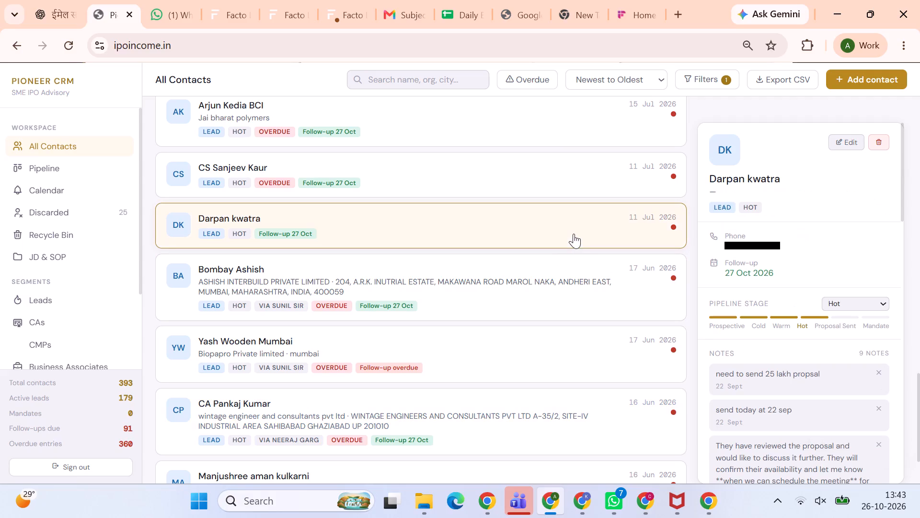
scroll(768, 305, down, 1)
scroll(768, 305, up, 4)
click(845, 142)
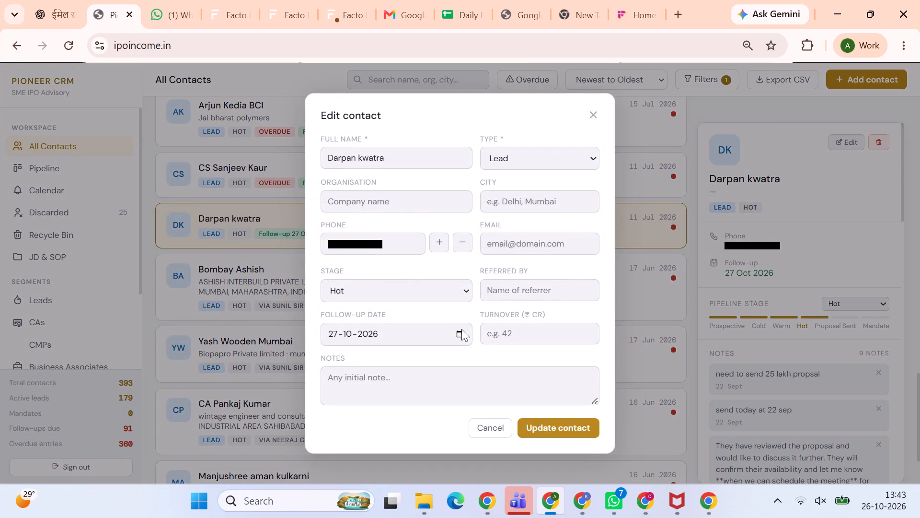
click(457, 330)
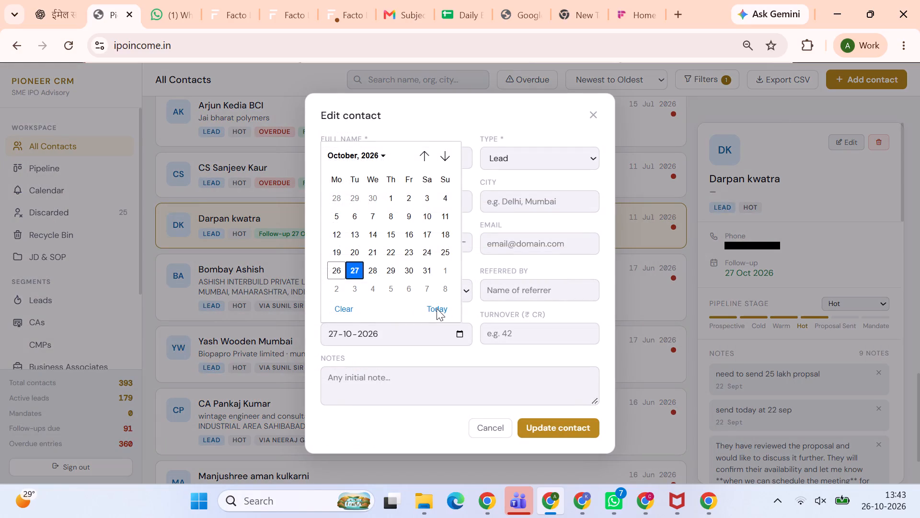
click(444, 149)
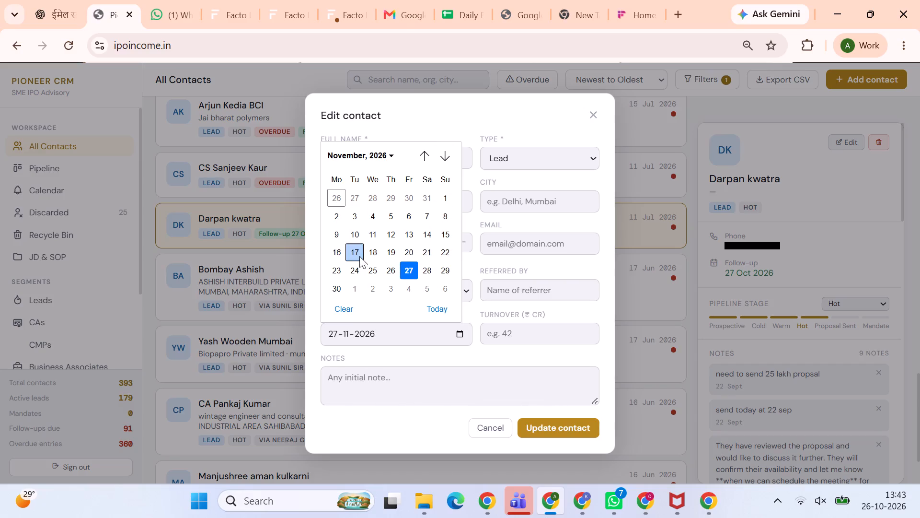